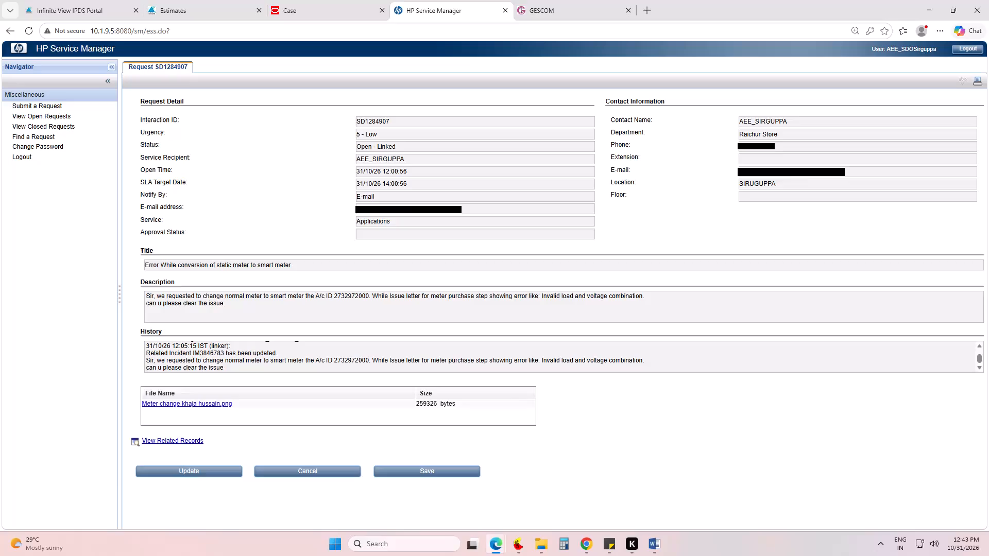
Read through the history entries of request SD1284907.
{"action": "scroll", "coordinate": [218, 360], "scroll_direction": "down", "scroll_amount": 6}
{"action": "scroll", "coordinate": [218, 360], "scroll_direction": "up", "scroll_amount": 7}
{"action": "scroll", "coordinate": [219, 360], "scroll_direction": "down", "scroll_amount": 1}
{"action": "scroll", "coordinate": [219, 360], "scroll_direction": "up", "scroll_amount": 2}
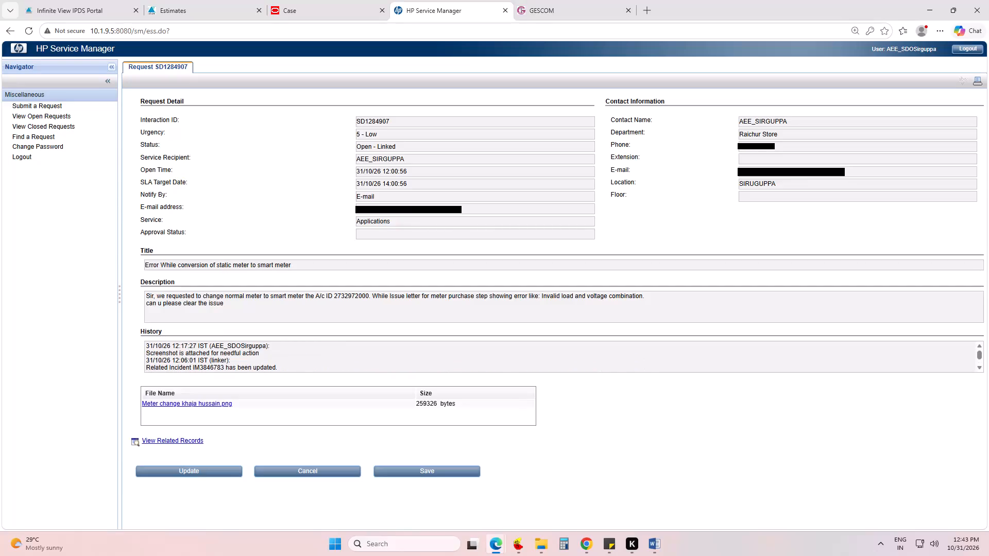
{"action": "left_click", "coordinate": [100, 233]}
Try to issue the letter for meter purchase on the open smart meter conversion case.
{"action": "left_click", "coordinate": [318, 5]}
{"action": "scroll", "coordinate": [579, 212], "scroll_direction": "up", "scroll_amount": 3}
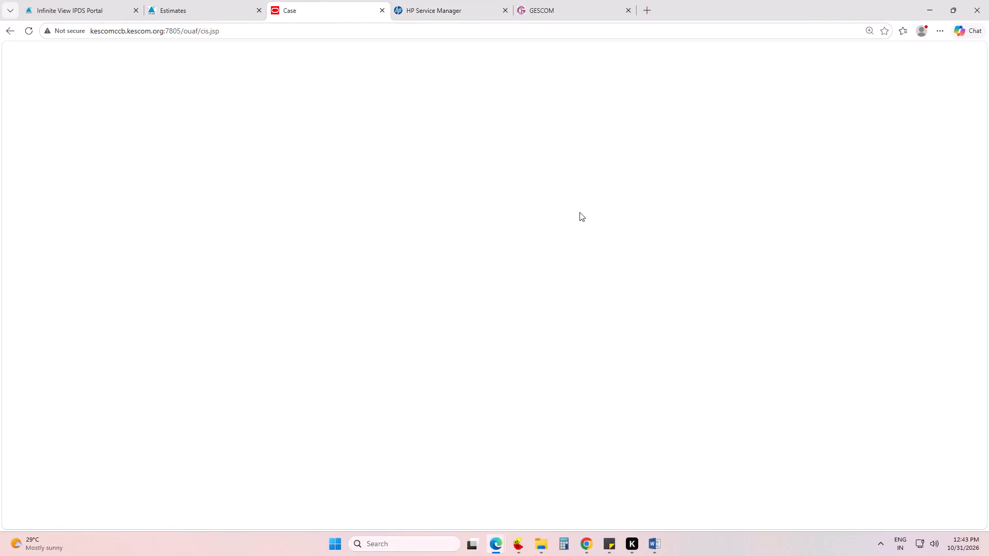
{"action": "left_click", "coordinate": [612, 253]}
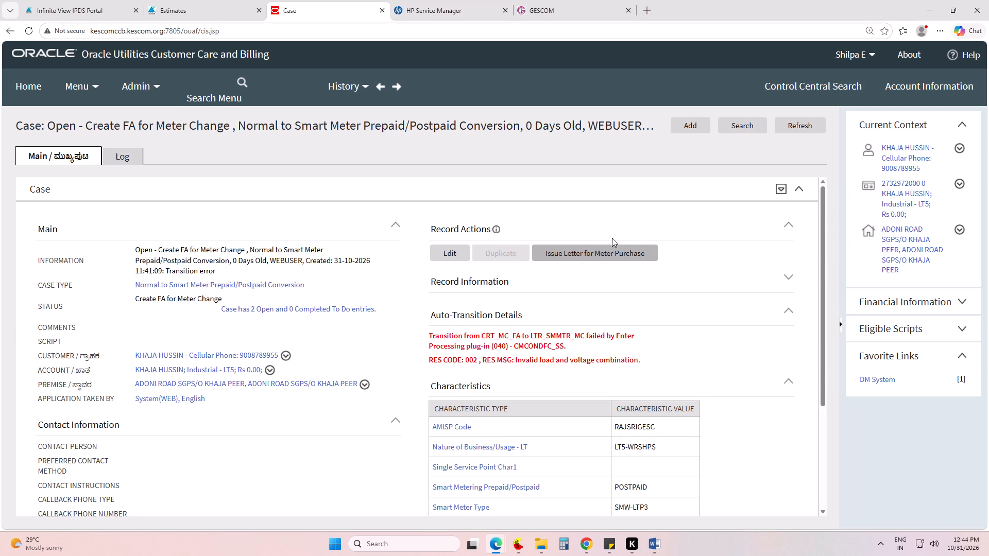
Dismiss the session notice on the GESCOM login page.
{"action": "left_click", "coordinate": [566, 0]}
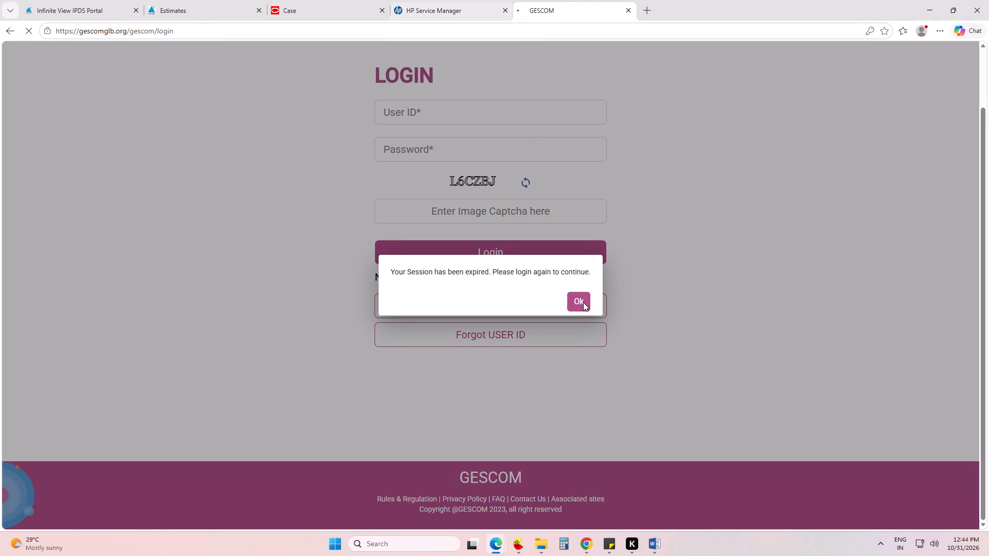
{"action": "left_click", "coordinate": [583, 302]}
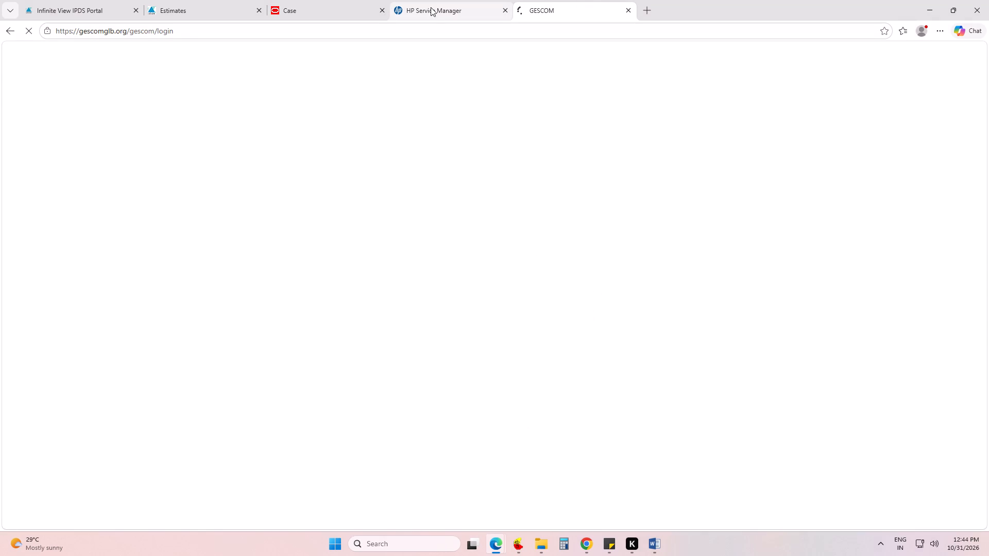
Search the Estimates portal for records equal to the account ID already filled in.
{"action": "left_click", "coordinate": [431, 7]}
{"action": "left_click", "coordinate": [315, 0]}
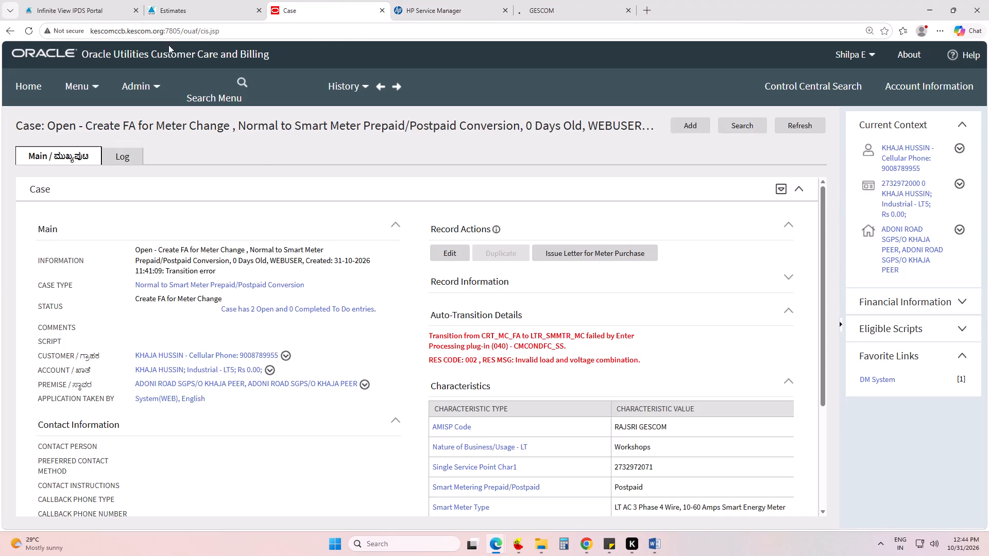
{"action": "left_click", "coordinate": [184, 0]}
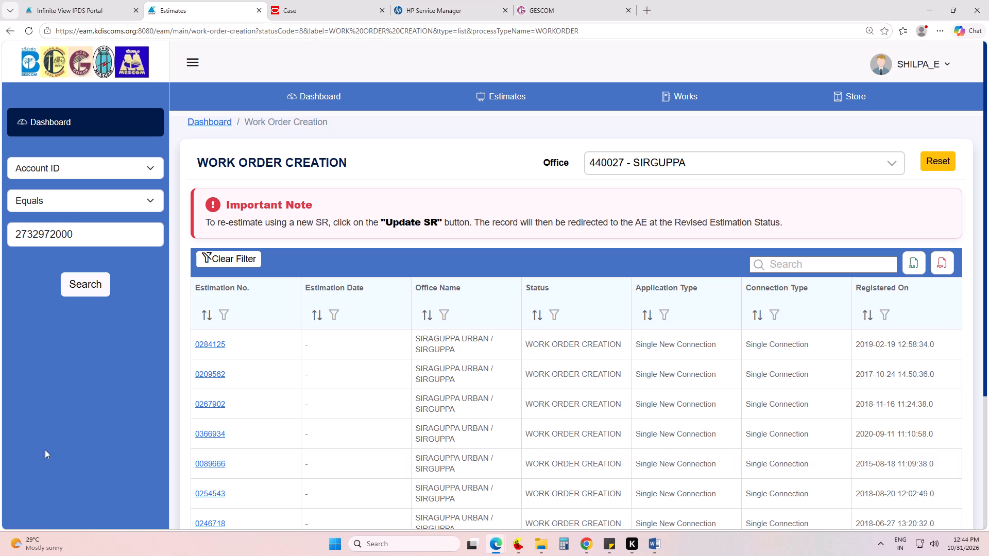
{"action": "left_click", "coordinate": [86, 287]}
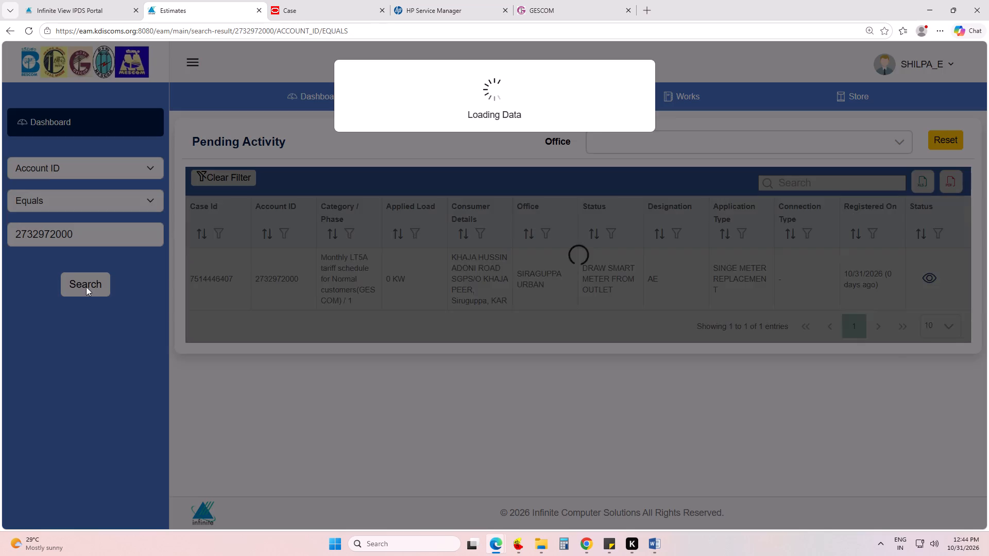
Bring up the list of open requests in HP Service Manager.
{"action": "left_click", "coordinate": [470, 0]}
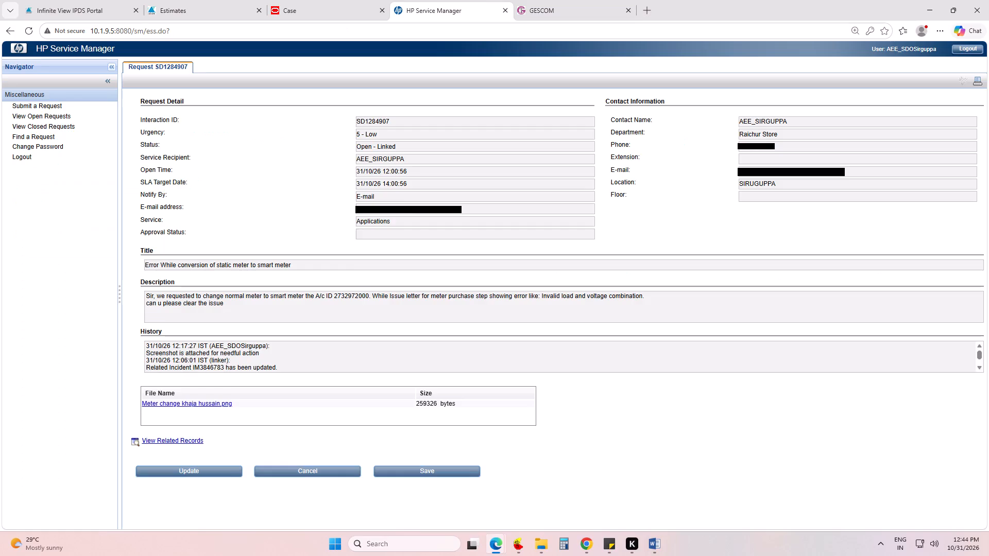
{"action": "left_click", "coordinate": [82, 118]}
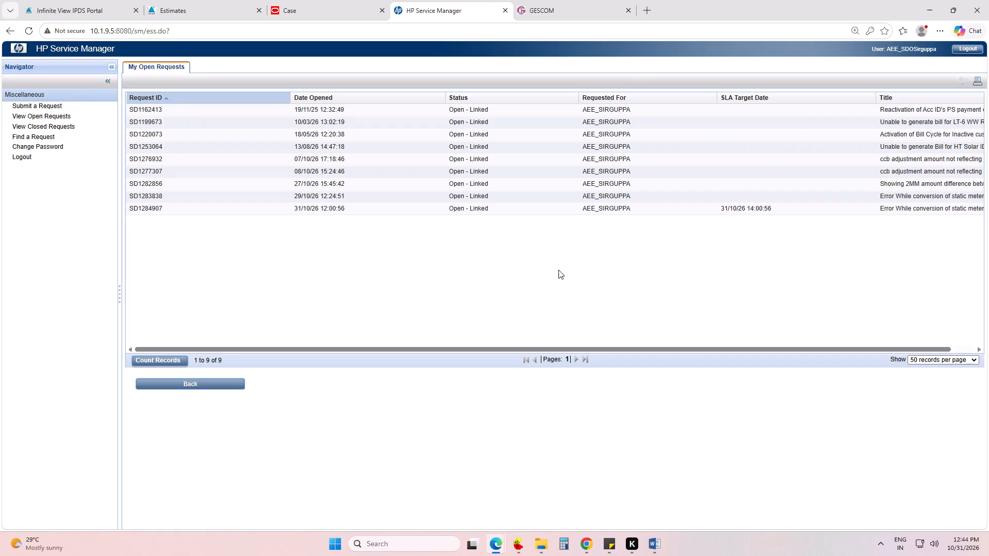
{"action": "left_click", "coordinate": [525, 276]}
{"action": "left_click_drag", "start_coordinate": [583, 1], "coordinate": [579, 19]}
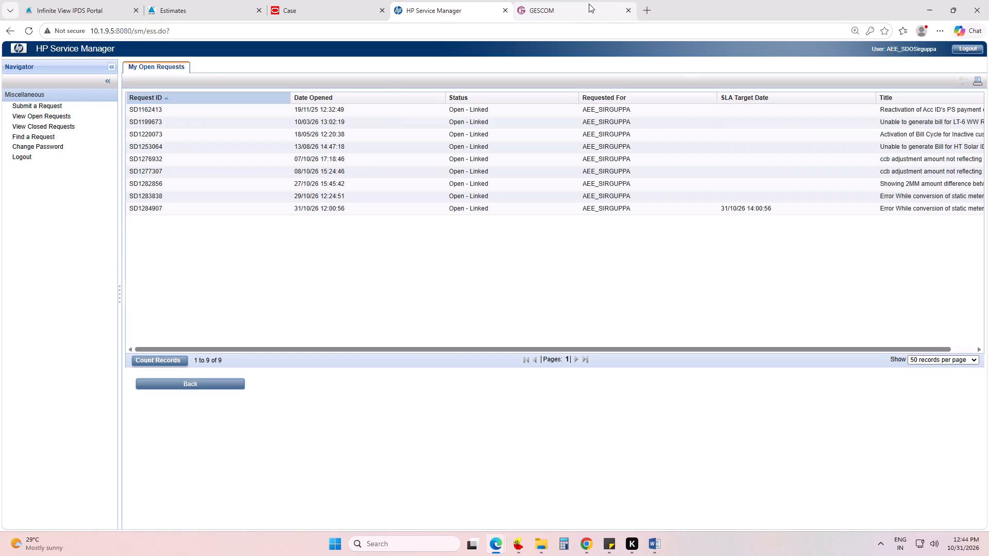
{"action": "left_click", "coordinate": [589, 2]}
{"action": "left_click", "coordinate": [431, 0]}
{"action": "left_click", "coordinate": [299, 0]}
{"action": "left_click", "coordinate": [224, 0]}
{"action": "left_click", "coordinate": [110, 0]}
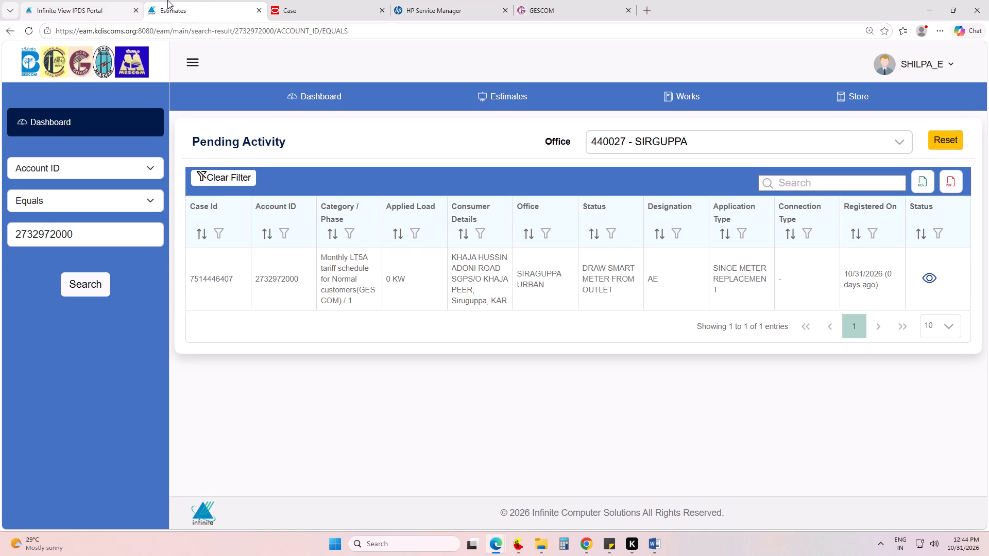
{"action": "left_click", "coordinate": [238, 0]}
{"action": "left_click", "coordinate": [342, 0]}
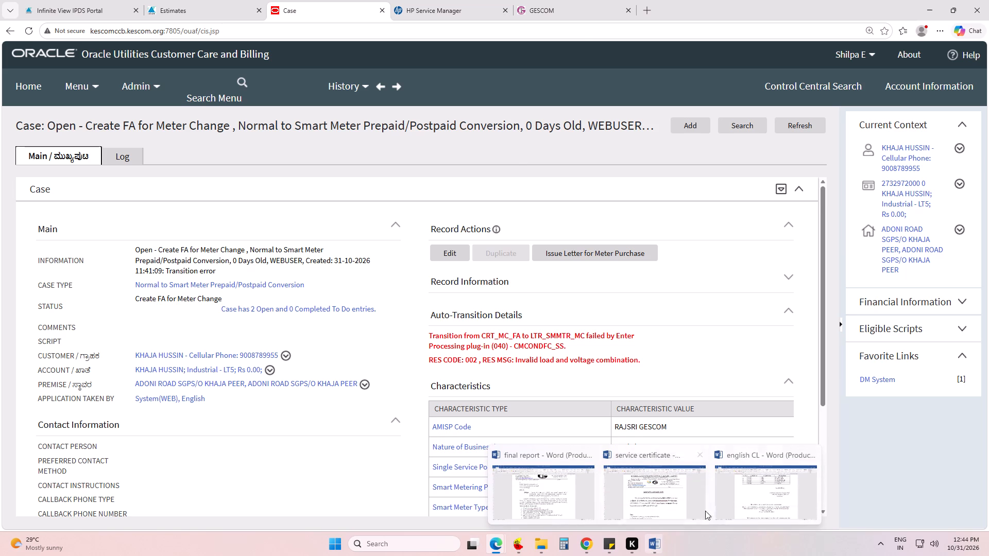
Switch to Word and look at the open service certificate and final report documents.
{"action": "left_click", "coordinate": [660, 507]}
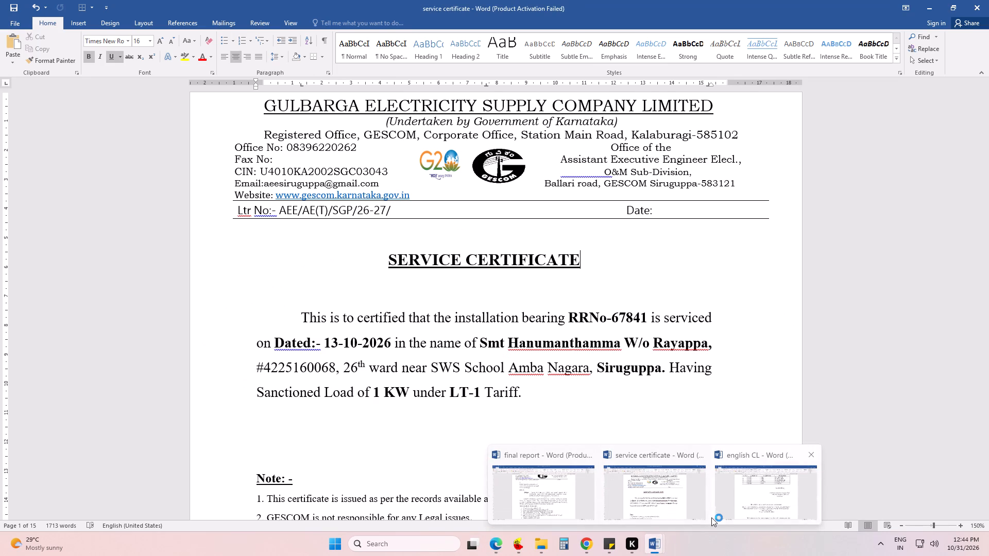
{"action": "left_click", "coordinate": [542, 490]}
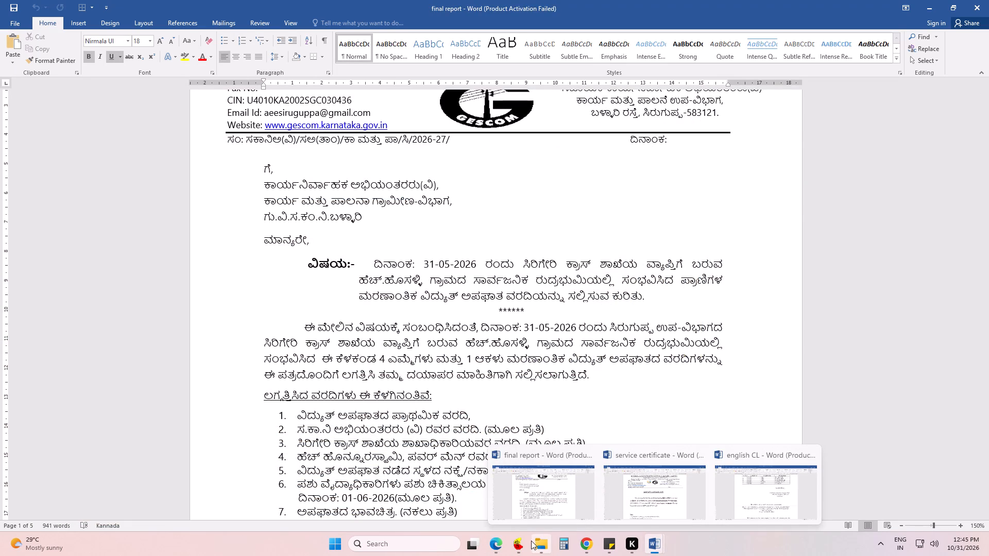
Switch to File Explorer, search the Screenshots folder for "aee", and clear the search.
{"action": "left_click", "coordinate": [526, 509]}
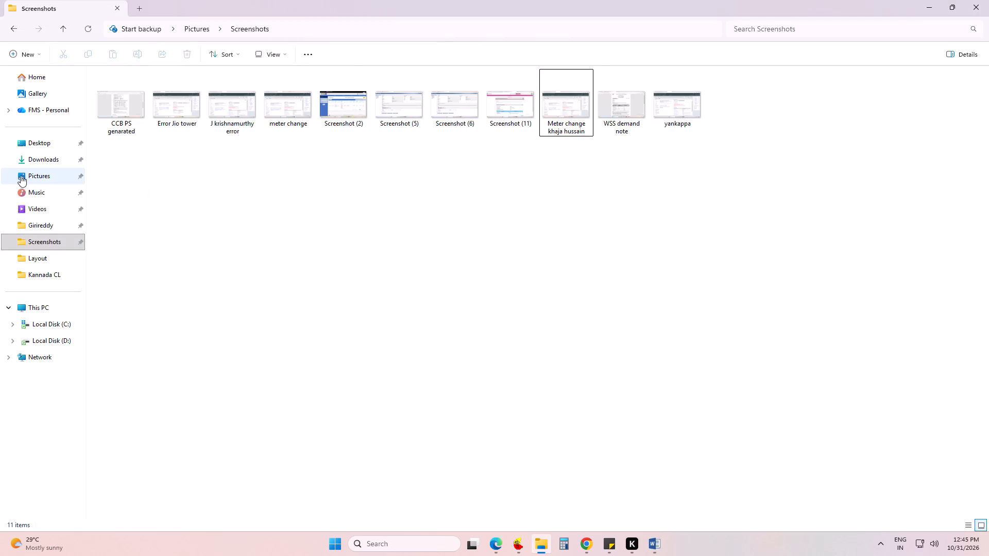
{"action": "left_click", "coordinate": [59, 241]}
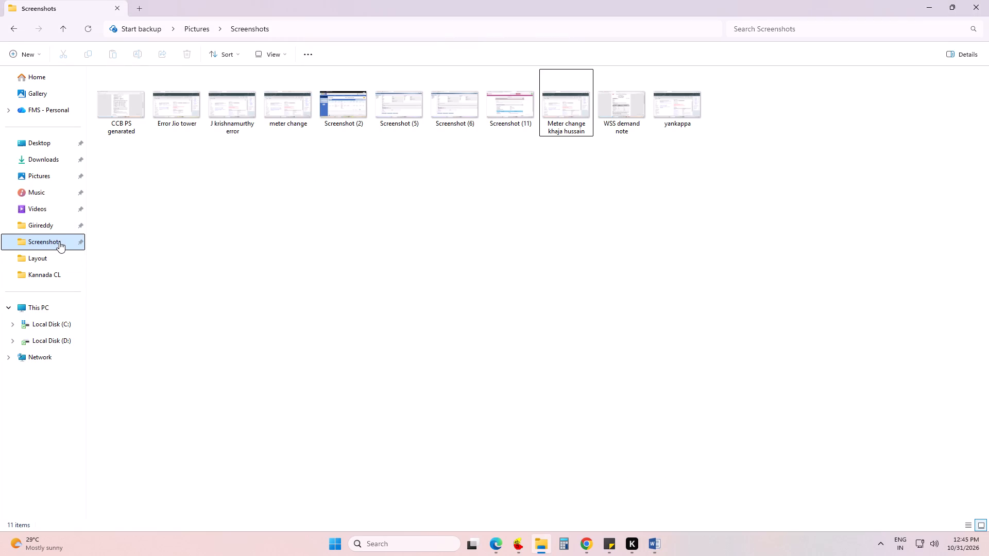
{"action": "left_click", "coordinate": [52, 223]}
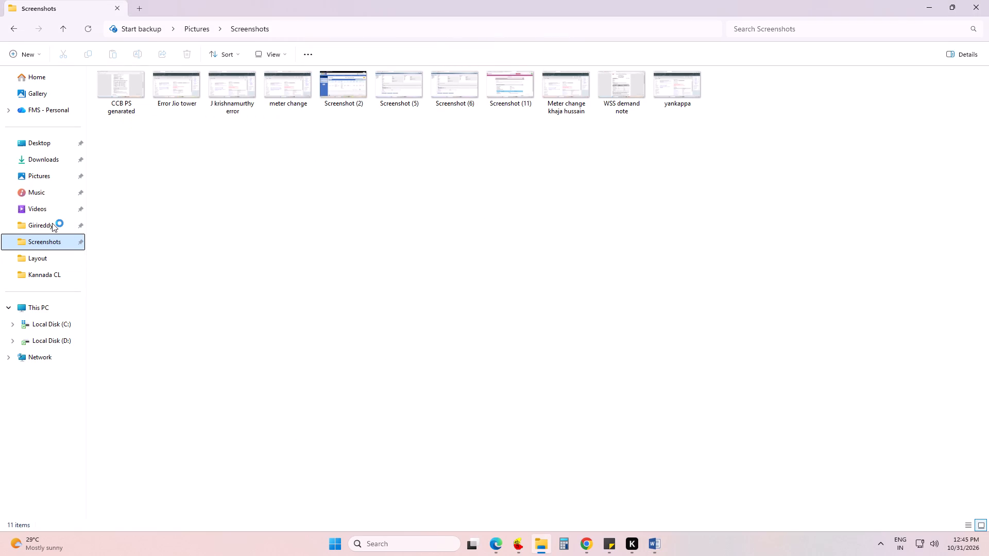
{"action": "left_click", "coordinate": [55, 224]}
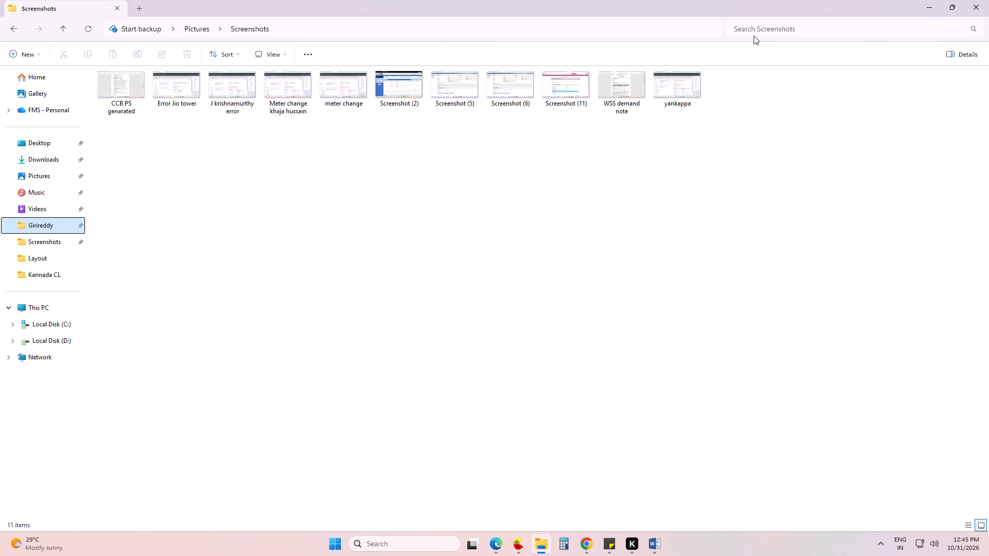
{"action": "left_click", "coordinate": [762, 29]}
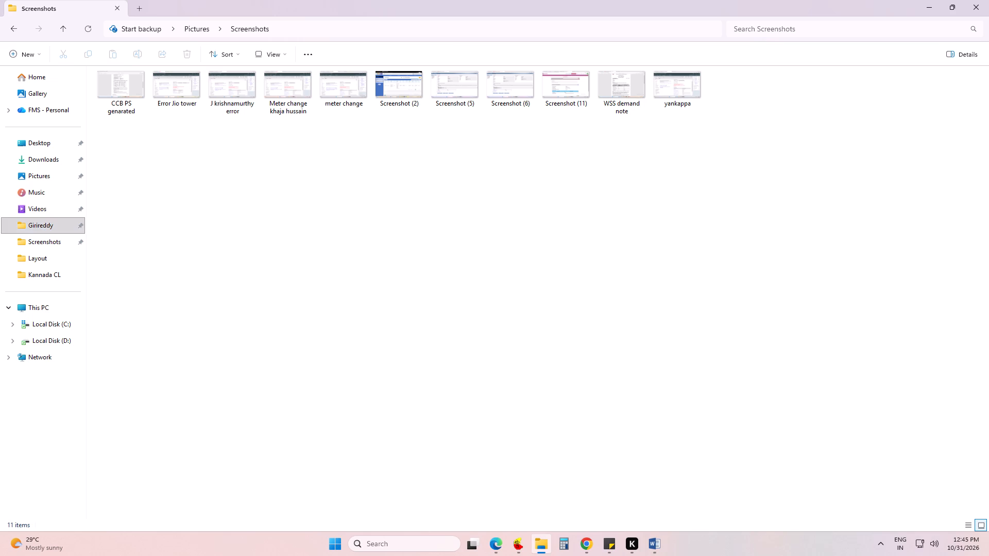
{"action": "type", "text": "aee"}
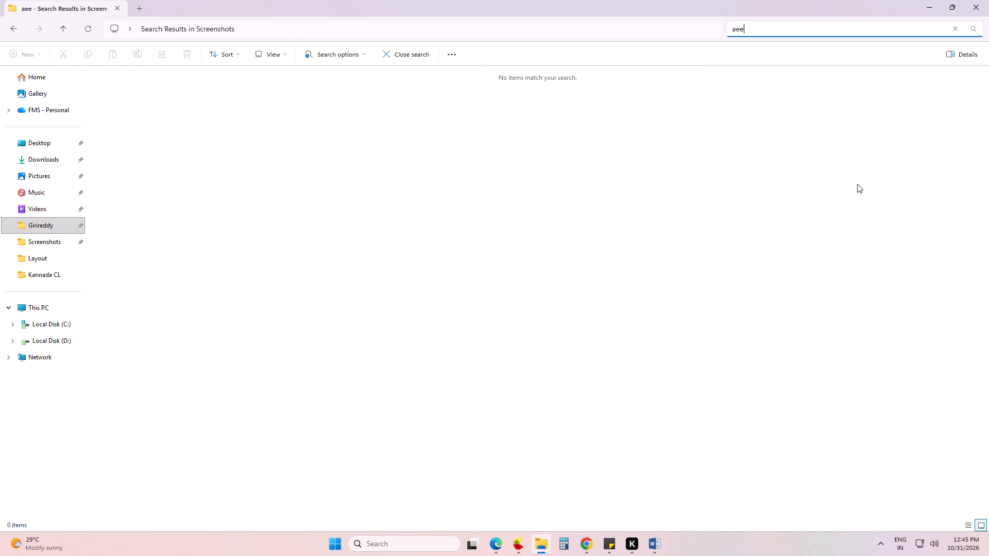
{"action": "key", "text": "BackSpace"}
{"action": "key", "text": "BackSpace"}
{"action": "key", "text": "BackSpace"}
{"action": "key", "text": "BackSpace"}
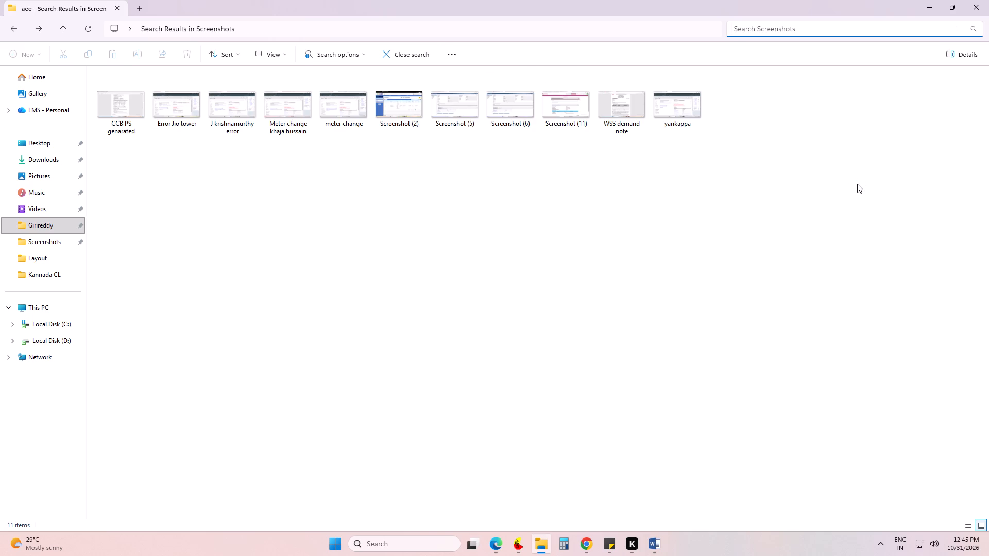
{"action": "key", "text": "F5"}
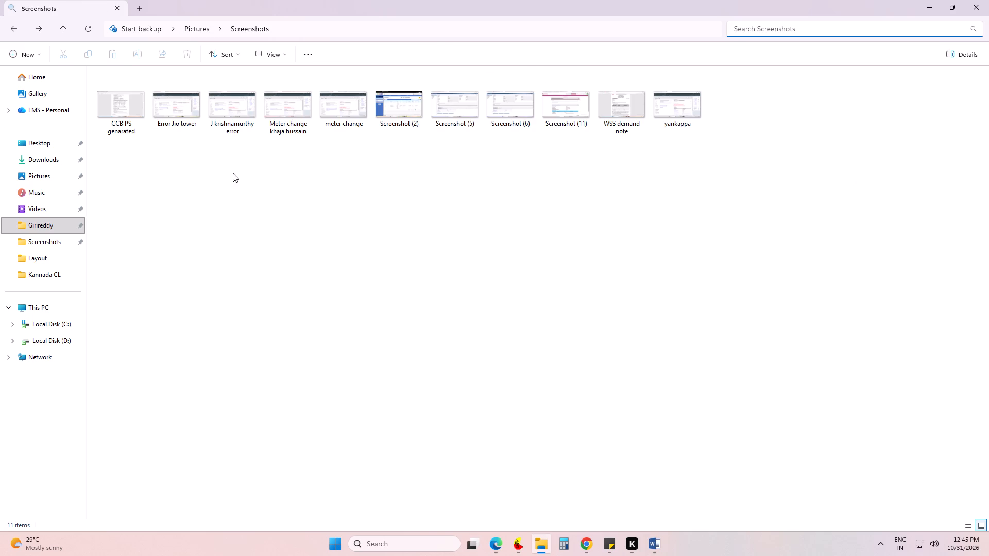
Search the Girireddy folder for "aee" and open the Word document "Ltr to AEE DWU".
{"action": "left_click", "coordinate": [46, 228]}
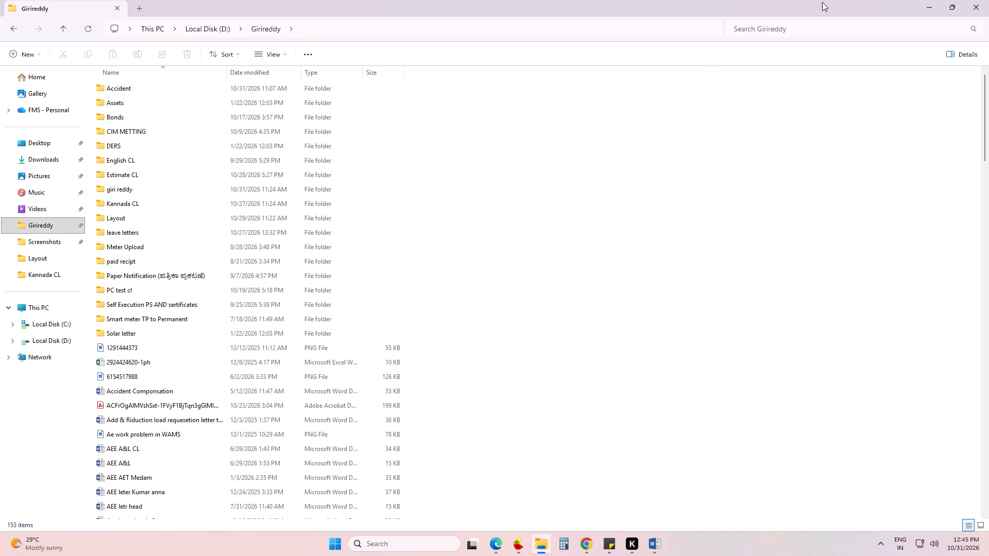
{"action": "left_click", "coordinate": [776, 24]}
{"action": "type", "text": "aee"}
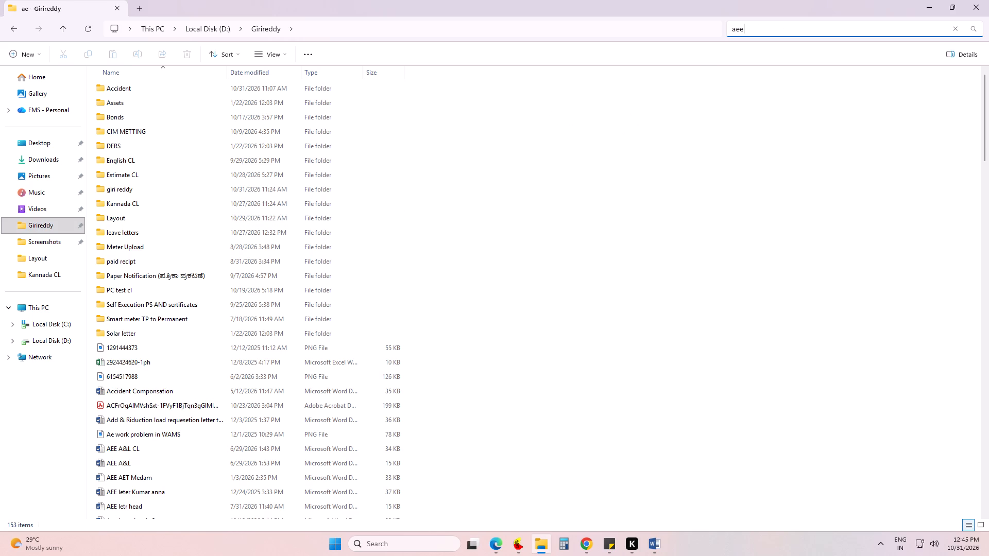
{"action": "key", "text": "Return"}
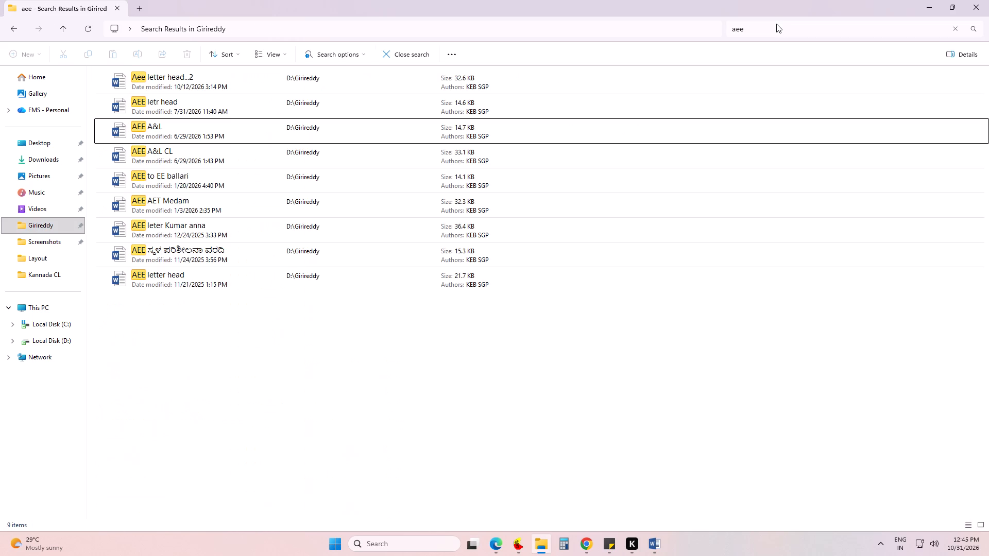
{"action": "scroll", "coordinate": [316, 242], "scroll_direction": "up", "scroll_amount": 2}
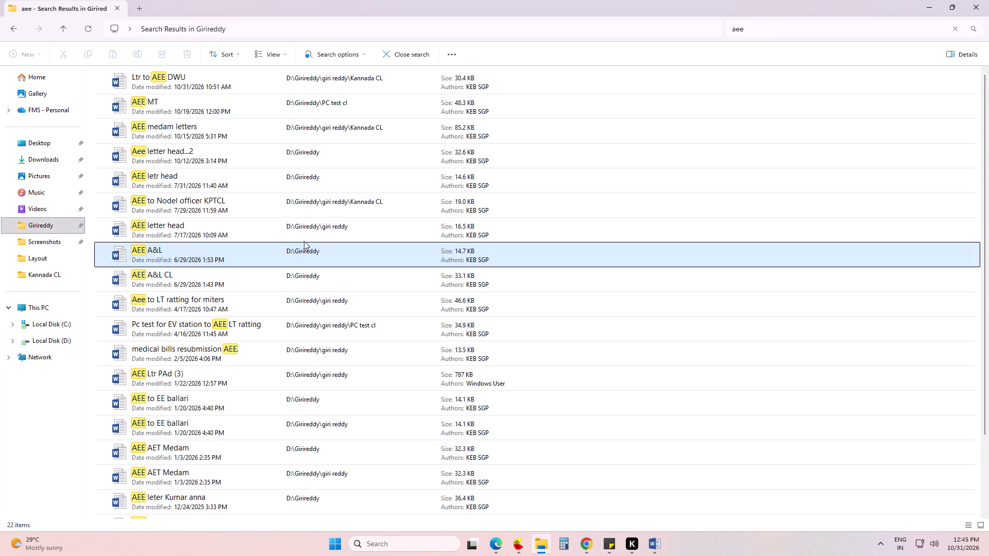
{"action": "double_click", "coordinate": [231, 83]}
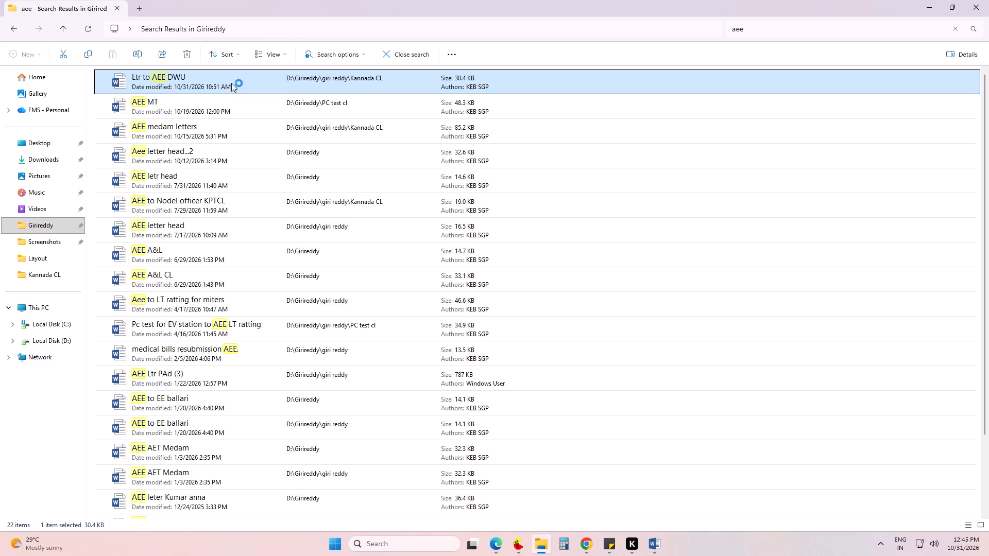
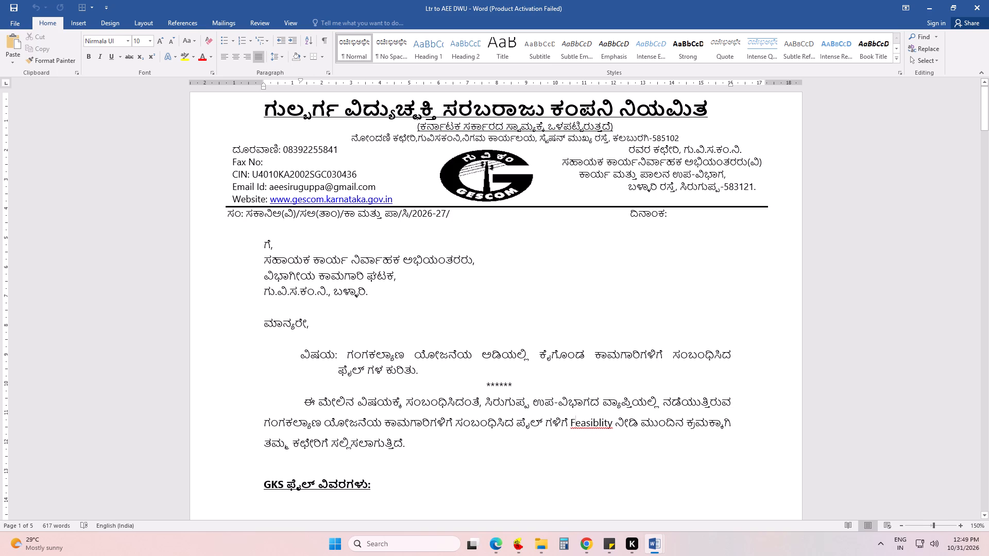
Delete the heading "GKS ಫೈಲ್ ವಿವರಗಳು:" and its empty line below the letter's body paragraph.
{"action": "left_click", "coordinate": [374, 493]}
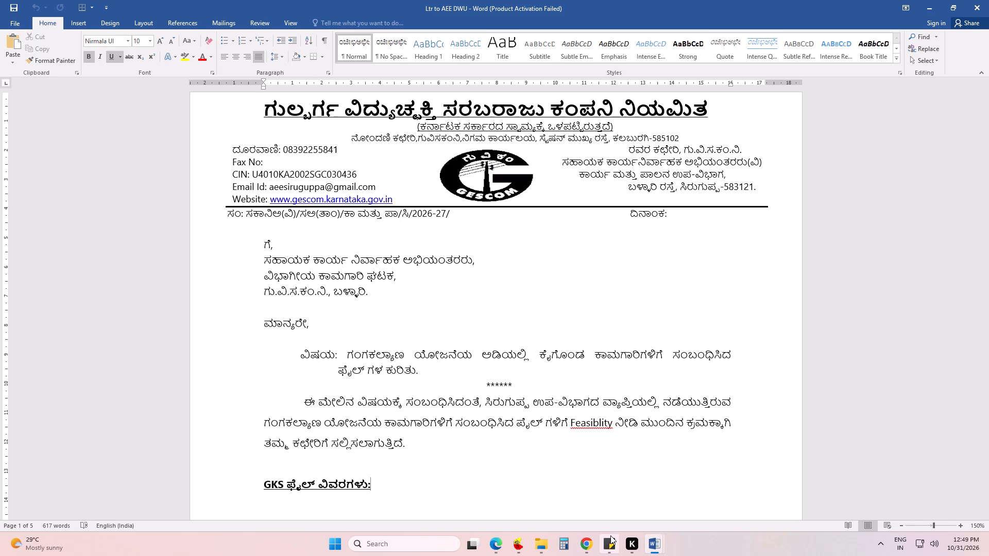
{"action": "key", "text": "BackSpace"}
{"action": "key", "text": "BackSpace"}
{"action": "key", "text": "BackSpace"}
{"action": "key", "text": "BackSpace"}
{"action": "key", "text": "BackSpace"}
{"action": "key", "text": "BackSpace"}
{"action": "key", "text": "BackSpace"}
{"action": "key", "text": "BackSpace"}
{"action": "key", "text": "BackSpace"}
{"action": "key", "text": "BackSpace"}
{"action": "key", "text": "BackSpace"}
{"action": "key", "text": "BackSpace"}
{"action": "key", "text": "BackSpace"}
{"action": "key", "text": "BackSpace"}
{"action": "key", "text": "BackSpace"}
{"action": "key", "text": "BackSpace"}
{"action": "key", "text": "BackSpace"}
{"action": "key", "text": "BackSpace"}
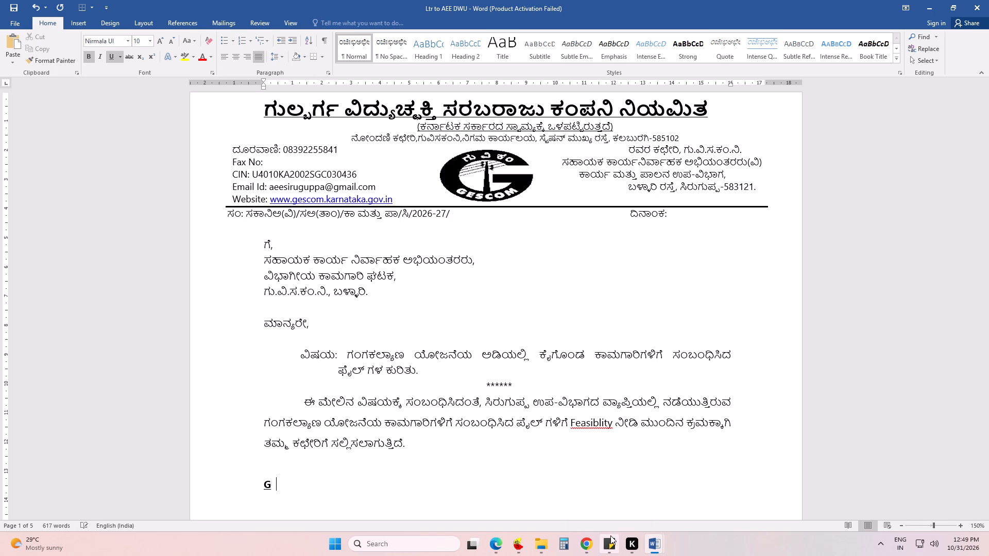
{"action": "key", "text": "BackSpace"}
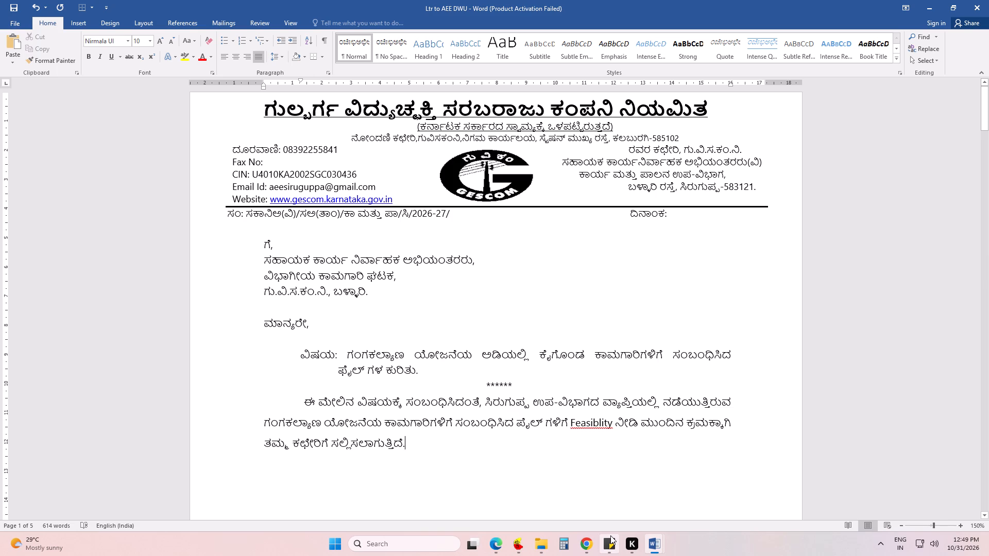
Add the sentence "ಫೈಲ್ ಗಳ ವಿವರಗಳು ಈ ಪತ್ರಕ್ಕೆ ಲಗತ್ತಿಸಲಾಗಿದೆ." at the end of the body paragraph and save the letter.
{"action": "key", "text": "space"}
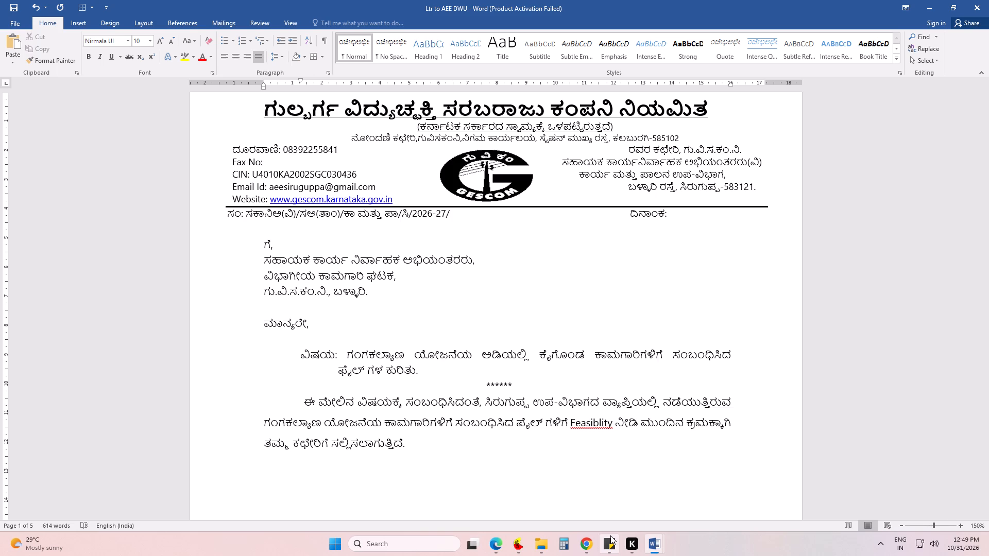
{"action": "type", "text": "Pf"}
{"action": "key", "text": "BackSpace"}
{"action": "key", "text": "BackSpace"}
{"action": "type", "text": "Pಫ"}
{"action": "key", "text": "shift+y"}
{"action": "type", "text": "lf"}
{"action": "key", "text": "space"}
{"action": "type", "text": "gL"}
{"action": "key", "text": "space"}
{"action": "type", "text": "vi"}
{"action": "type", "text": "vrg"}
{"action": "key", "text": "shift+l"}
{"action": "type", "text": "u I"}
{"action": "key", "text": "space"}
{"action": "type", "text": "pf"}
{"action": "key", "text": "BackSpace"}
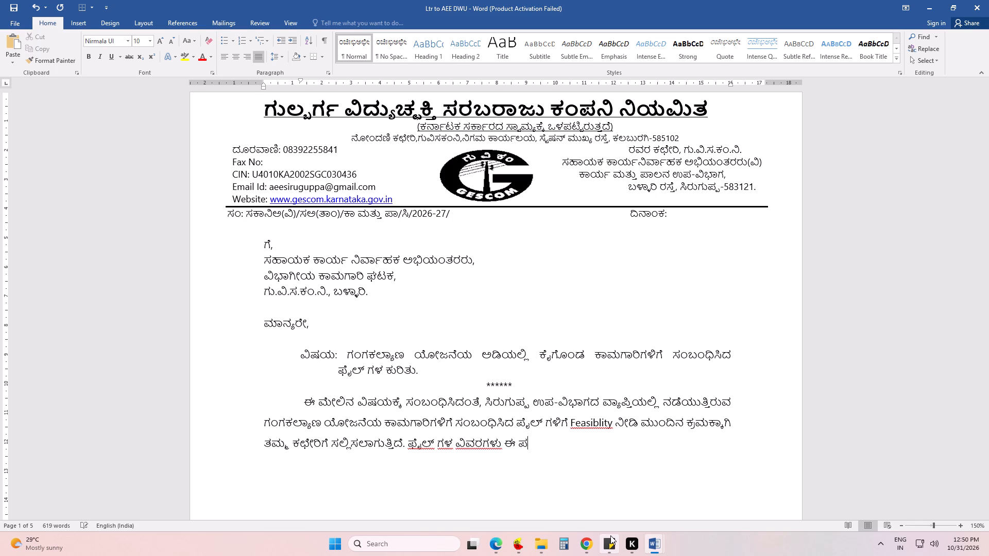
{"action": "type", "text": "tfr"}
{"action": "type", "text": "kfke"}
{"action": "key", "text": "space"}
{"action": "type", "text": "lgtftis"}
{"action": "type", "text": "lAgide"}
{"action": "key", "text": "period"}
{"action": "key", "text": "ctrl+s"}
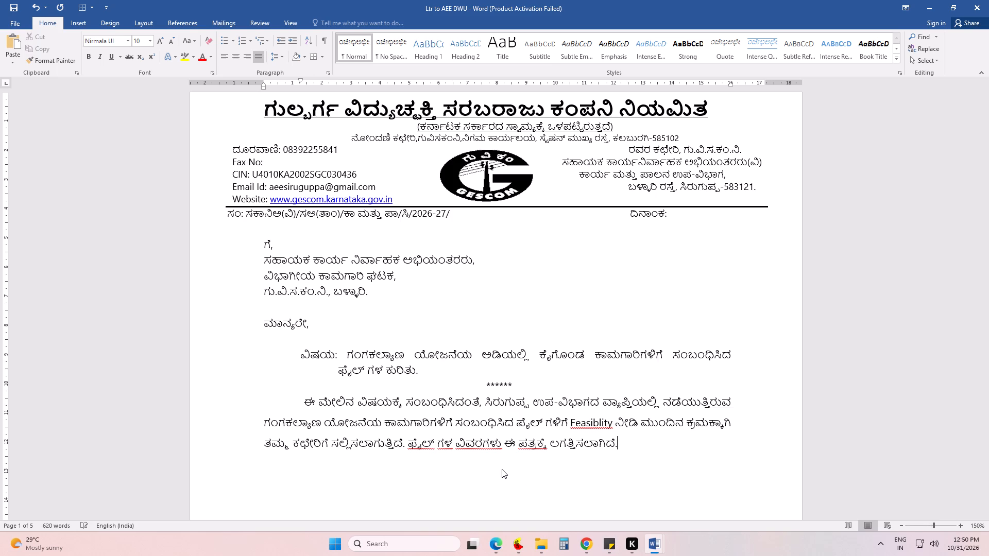
Move the new sentence one blank line below the body paragraph, format it as a bullet point, and save the letter.
{"action": "left_click", "coordinate": [412, 441]}
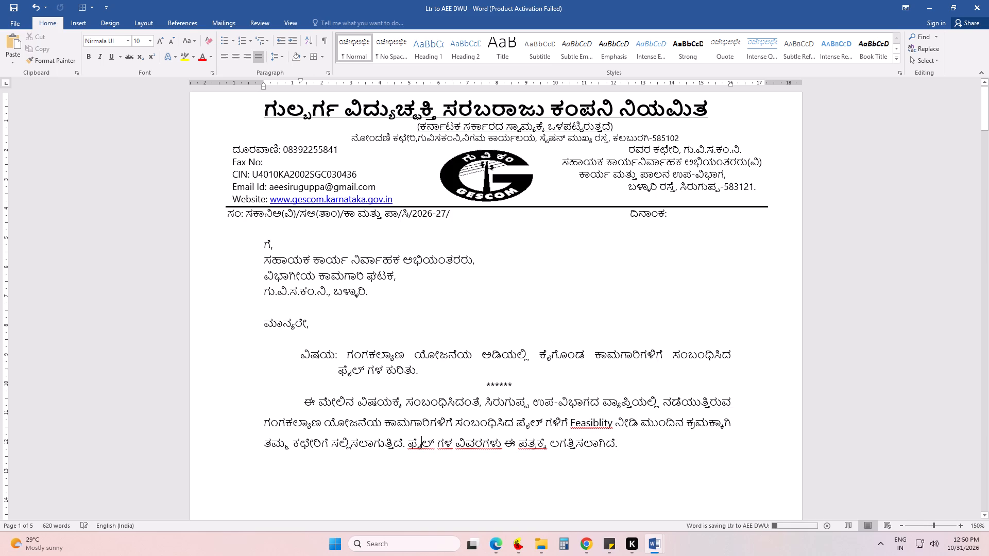
{"action": "key", "text": "Left"}
{"action": "key", "text": "Return"}
{"action": "key", "text": "Return"}
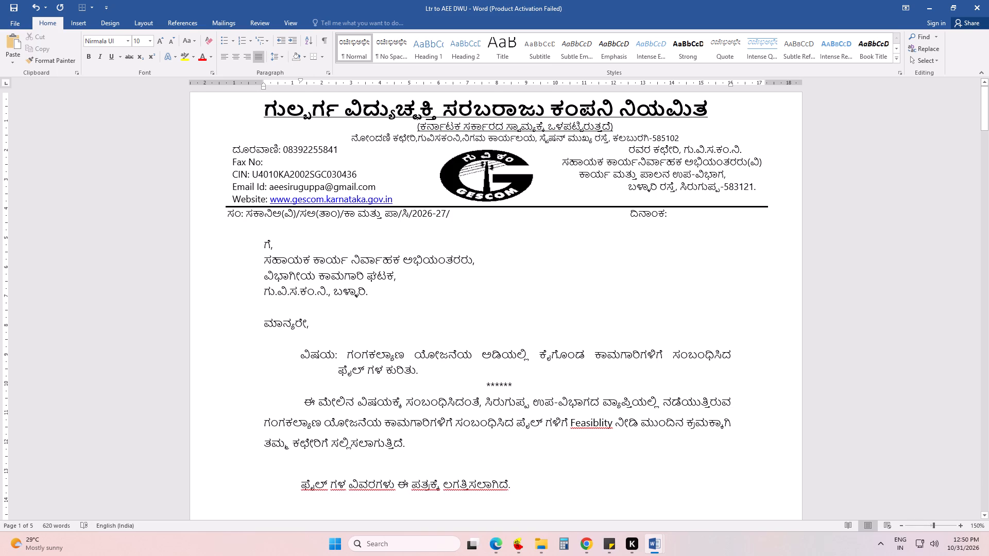
{"action": "key", "text": "asterisk"}
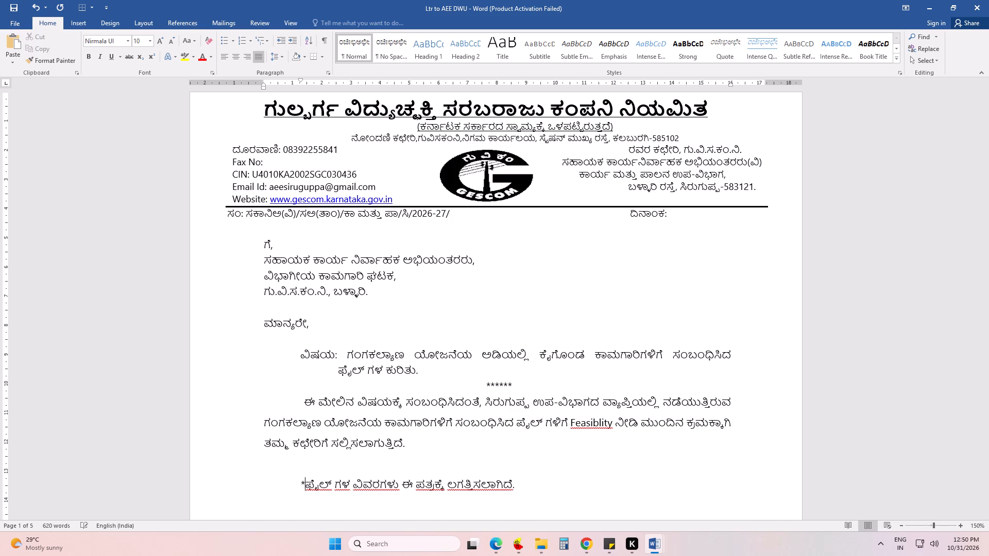
{"action": "key", "text": "space"}
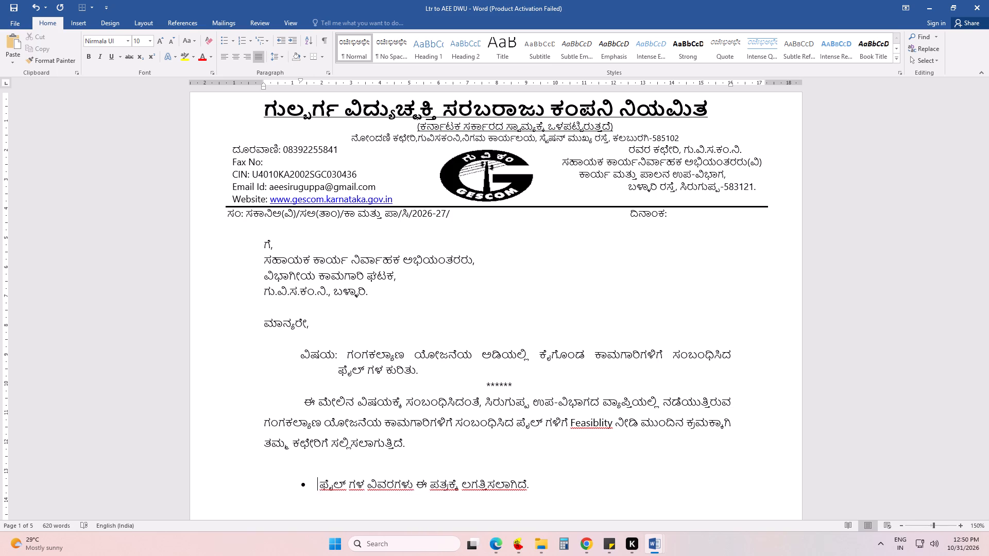
{"action": "key", "text": "ctrl+s"}
{"action": "scroll", "coordinate": [452, 472], "scroll_direction": "down", "scroll_amount": 1}
{"action": "left_click", "coordinate": [595, 444]}
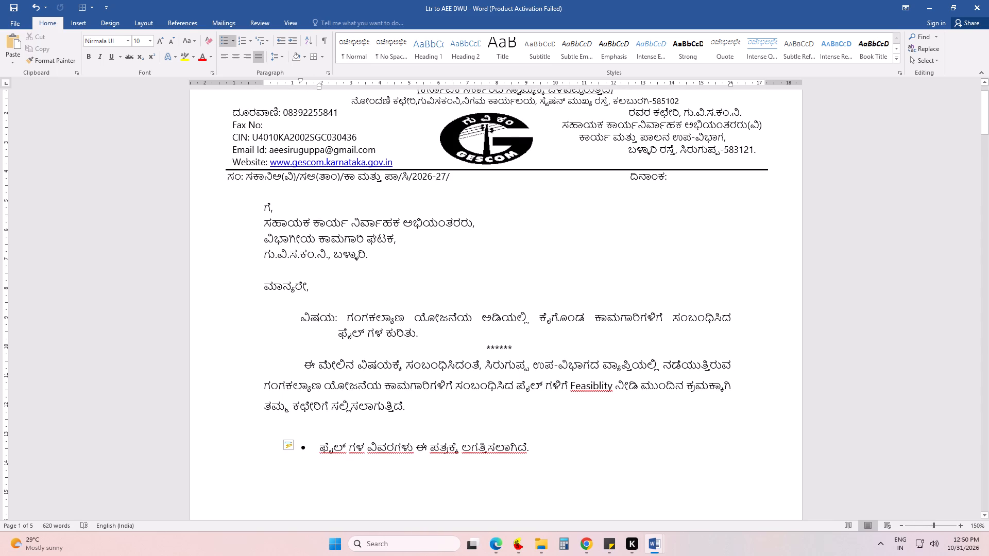
{"action": "key", "text": "ctrl+s"}
{"action": "scroll", "coordinate": [440, 414], "scroll_direction": "down", "scroll_amount": 3}
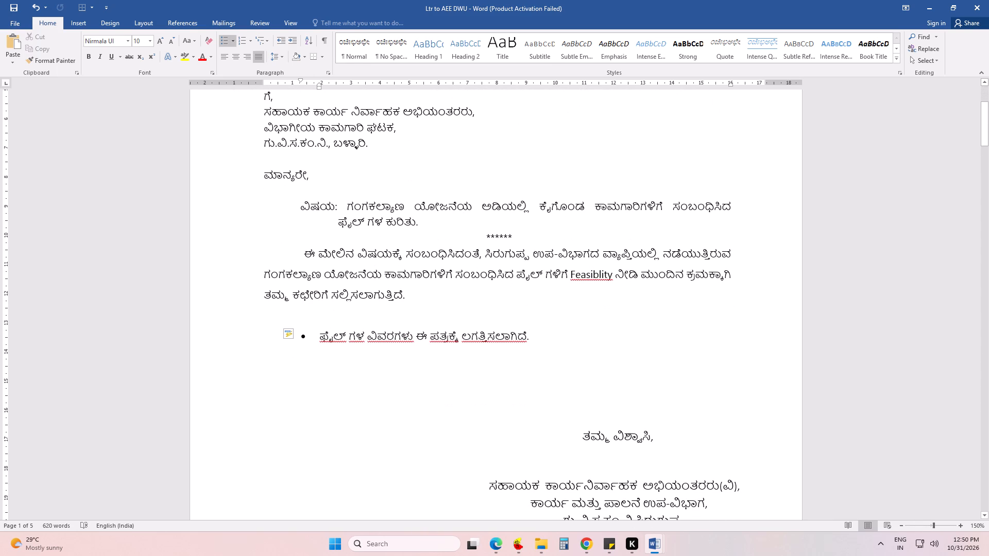
Print only page 1 of the letter on the HP Laser 1003-1008.
{"action": "left_click", "coordinate": [471, 405]}
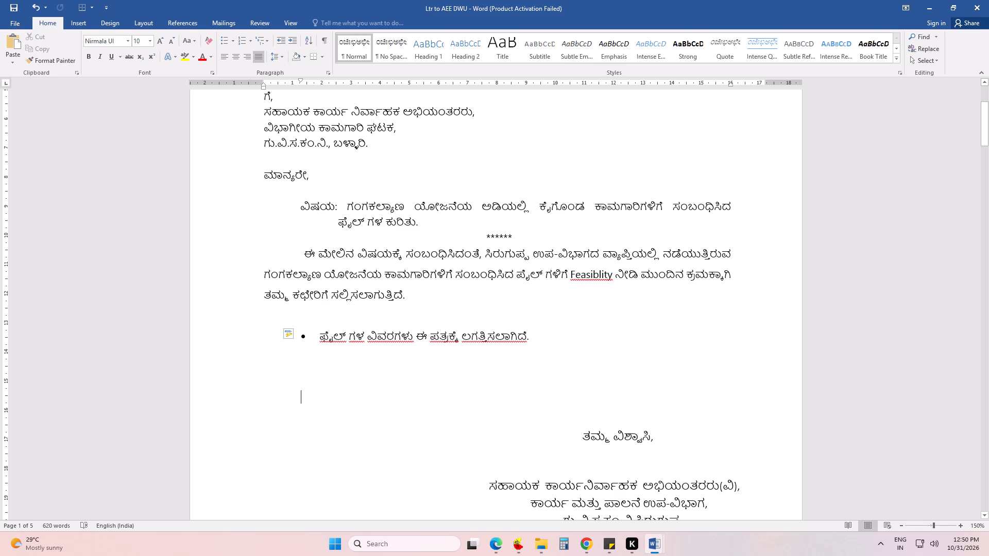
{"action": "scroll", "coordinate": [471, 405], "scroll_direction": "down", "scroll_amount": 6}
{"action": "scroll", "coordinate": [471, 405], "scroll_direction": "up", "scroll_amount": 8}
{"action": "scroll", "coordinate": [471, 405], "scroll_direction": "down", "scroll_amount": 1}
{"action": "scroll", "coordinate": [471, 405], "scroll_direction": "up", "scroll_amount": 8}
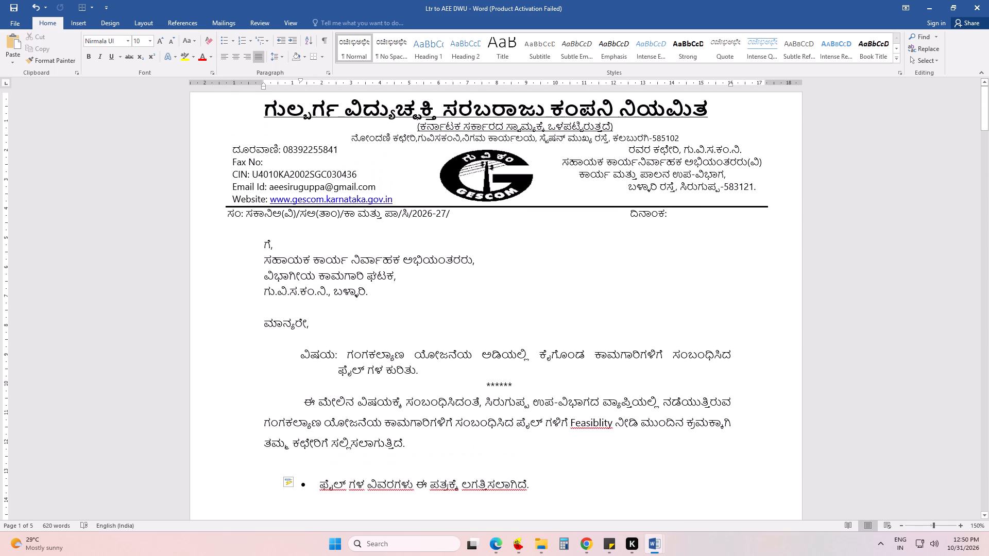
{"action": "key", "text": "ctrl+p"}
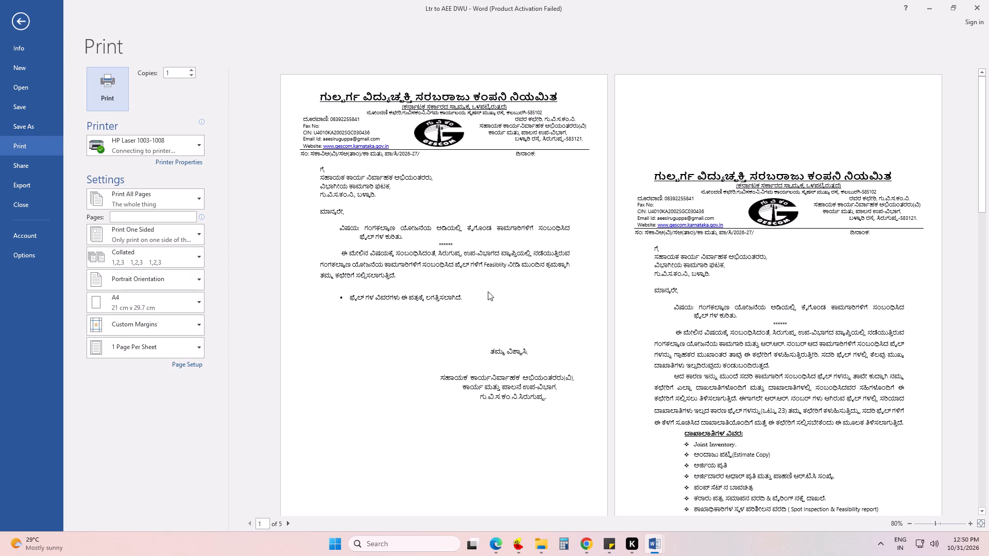
{"action": "left_click", "coordinate": [137, 220]}
{"action": "key", "text": "1"}
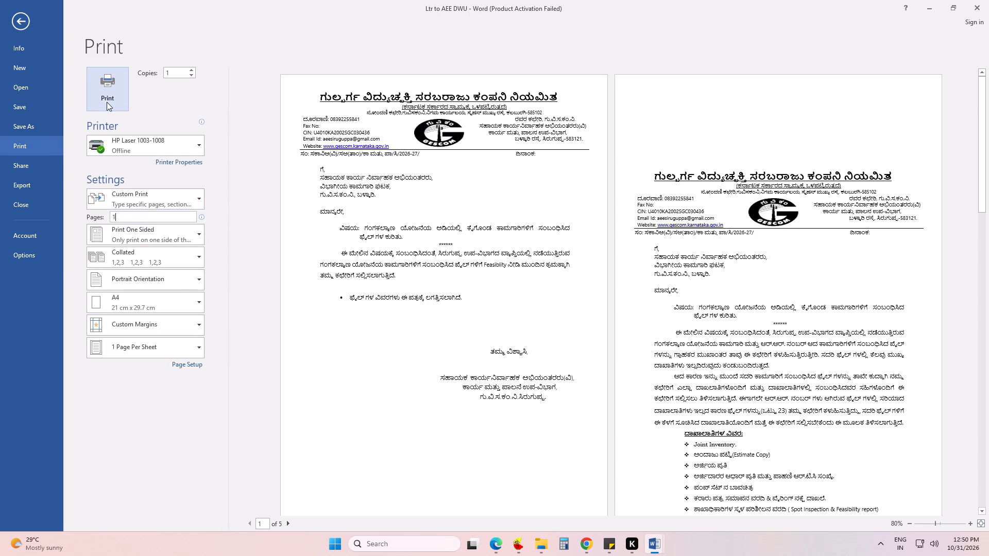
{"action": "left_click", "coordinate": [106, 100]}
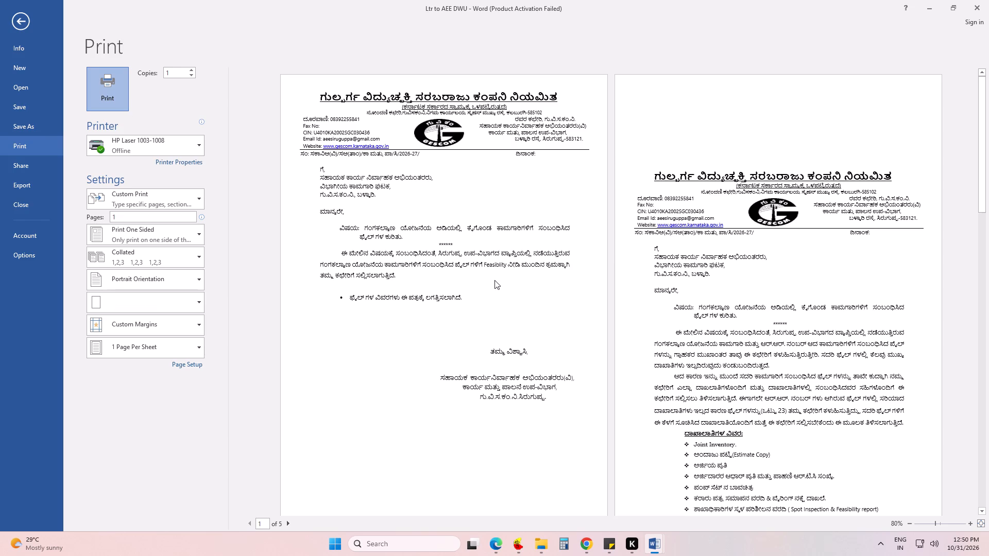
{"action": "scroll", "coordinate": [585, 358], "scroll_direction": "up", "scroll_amount": 5}
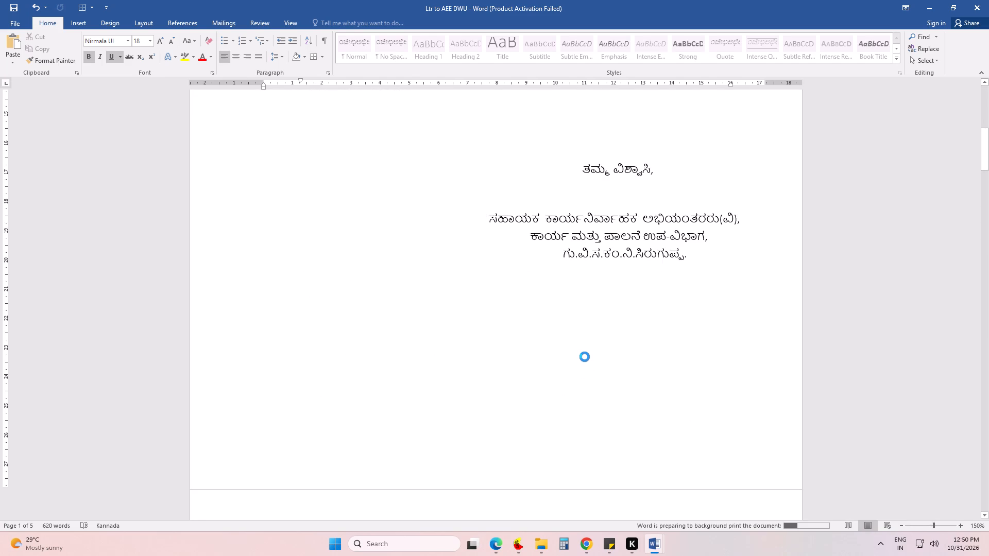
{"action": "scroll", "coordinate": [585, 356], "scroll_direction": "up", "scroll_amount": 6}
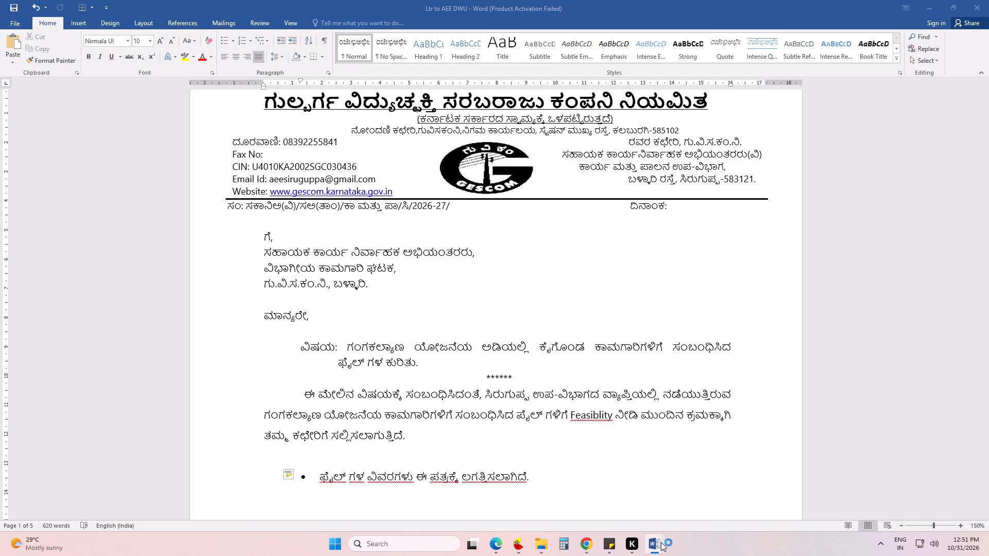
Replace the bullet sentence's ending so it reads "ಲಗತ್ತಿಸಿ ಮುಂದಿನ ಕ್ರಮಕ್ಕೆ ಸಲ್ಲಿಸಲಾಗಿದೆ." and save the letter.
{"action": "left_click", "coordinate": [519, 479]}
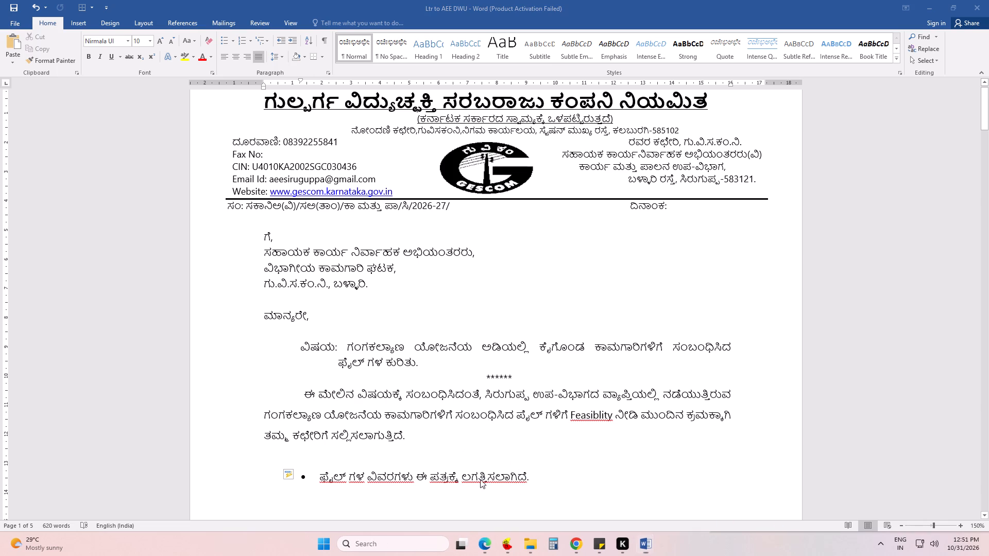
{"action": "left_click", "coordinate": [498, 476]}
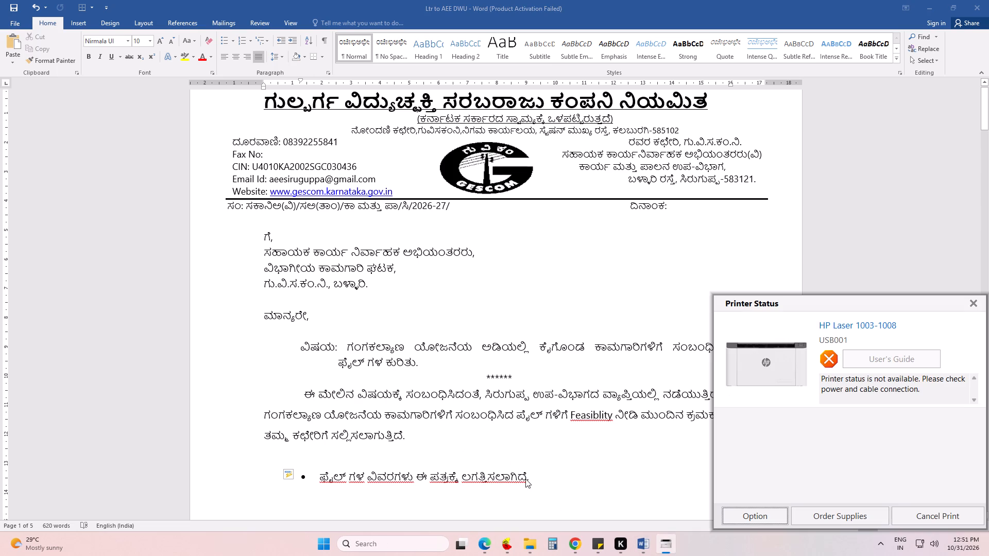
{"action": "left_click", "coordinate": [525, 479]}
{"action": "left_click", "coordinate": [521, 473]}
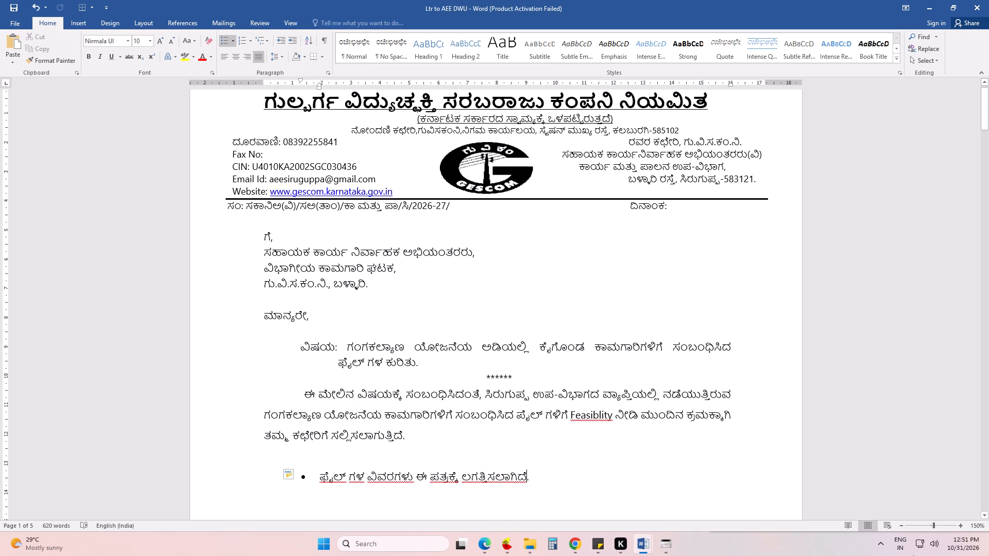
{"action": "key", "text": "BackSpace"}
{"action": "key", "text": "BackSpace"}
{"action": "key", "text": "BackSpace"}
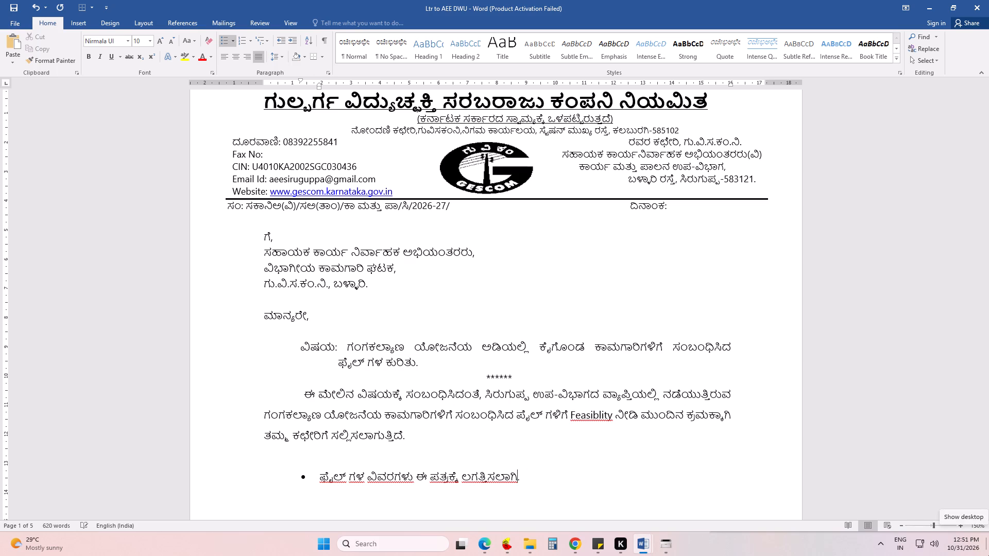
{"action": "key", "text": "BackSpace"}
{"action": "key", "text": "BackSpace"}
{"action": "key", "text": "BackSpace"}
{"action": "key", "text": "BackSpace"}
{"action": "type", "text": "si muMdin lk"}
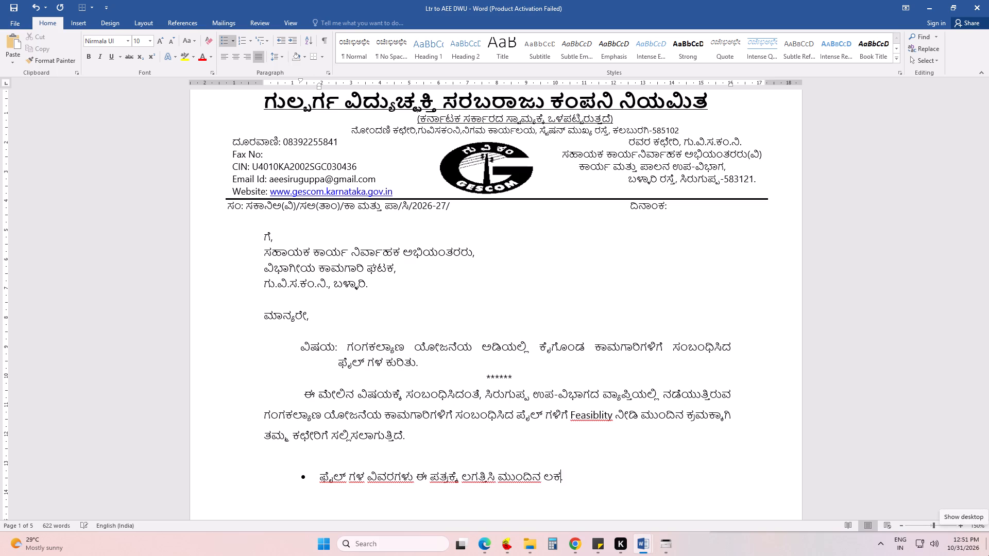
{"action": "key", "text": "BackSpace"}
{"action": "key", "text": "BackSpace"}
{"action": "key", "text": "BackSpace"}
{"action": "key", "text": "space"}
{"action": "type", "text": "kfr"}
{"action": "type", "text": "mkfke"}
{"action": "key", "text": "space"}
{"action": "type", "text": "slflil"}
{"action": "key", "text": "BackSpace"}
{"action": "key", "text": "s"}
{"action": "type", "text": "lAgide"}
{"action": "key", "text": "ctrl+s"}
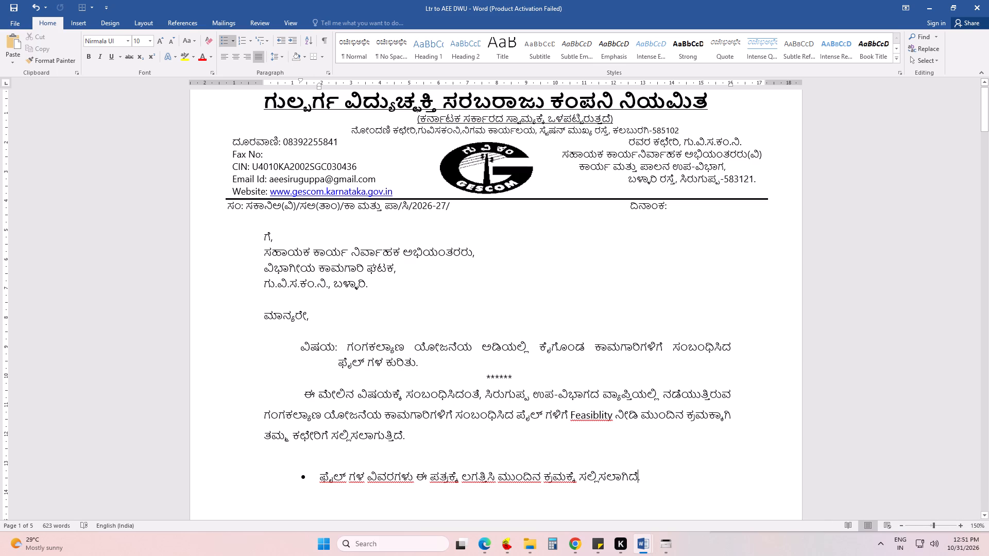
{"action": "scroll", "coordinate": [574, 477], "scroll_direction": "down", "scroll_amount": 2}
{"action": "key", "text": "ctrl+s"}
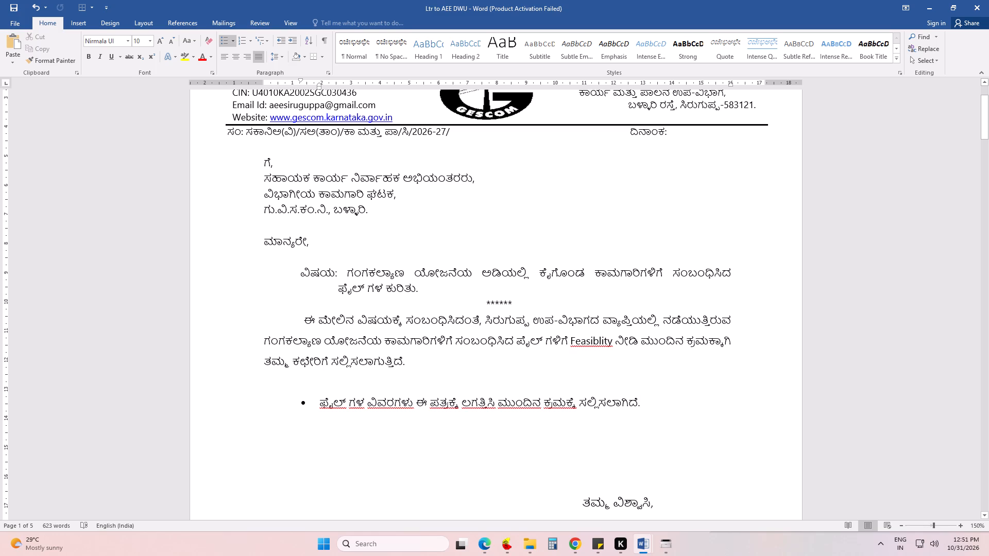
Look over the letter's first page and bring up the Printer Status window for the HP Laser 1003-1008.
{"action": "scroll", "coordinate": [568, 474], "scroll_direction": "down", "scroll_amount": 6}
{"action": "scroll", "coordinate": [562, 469], "scroll_direction": "up", "scroll_amount": 6}
{"action": "scroll", "coordinate": [562, 467], "scroll_direction": "down", "scroll_amount": 1}
{"action": "scroll", "coordinate": [562, 467], "scroll_direction": "up", "scroll_amount": 7}
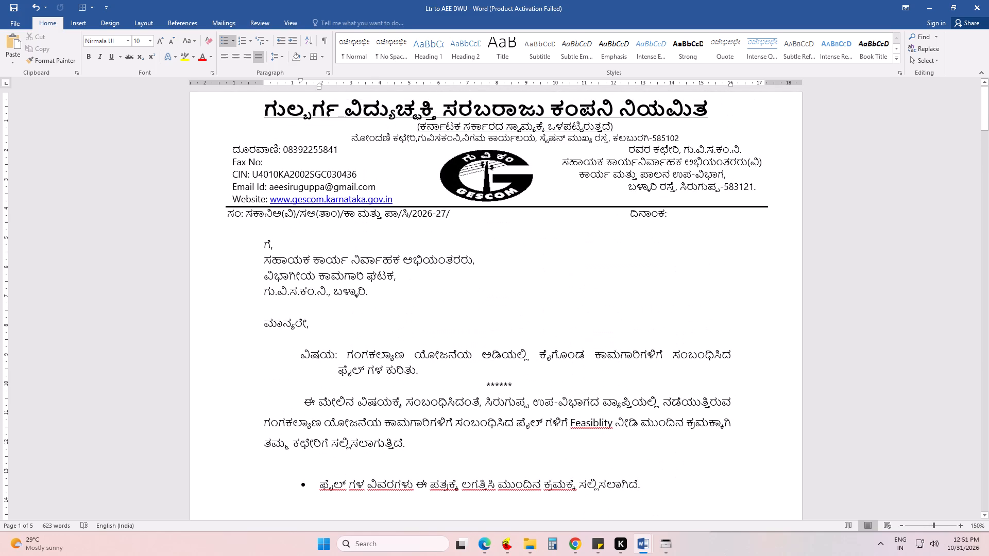
{"action": "left_click", "coordinate": [653, 547]}
{"action": "left_click", "coordinate": [672, 541]}
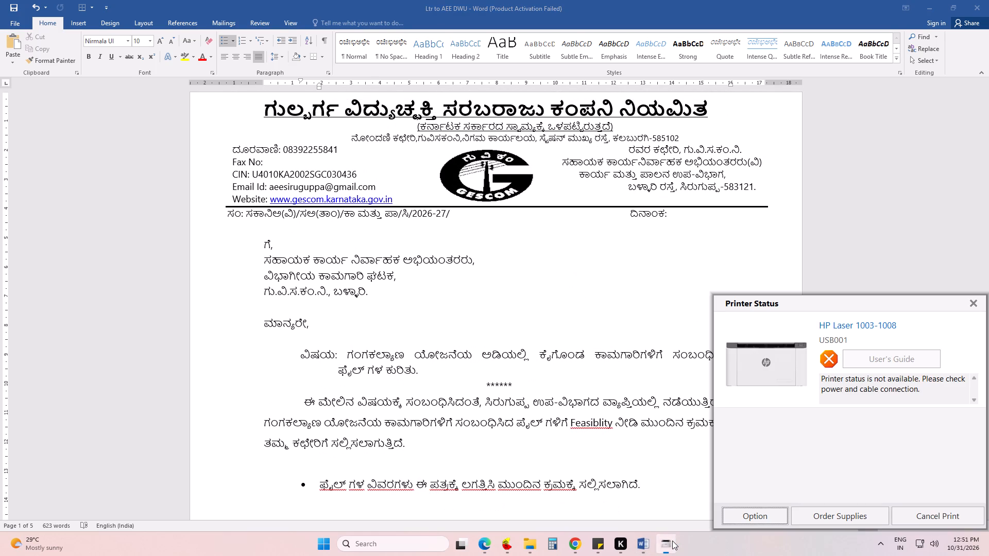
Cancel the pending print job for the HP Laser 1003-1008.
{"action": "left_click", "coordinate": [958, 513]}
{"action": "left_click", "coordinate": [938, 513]}
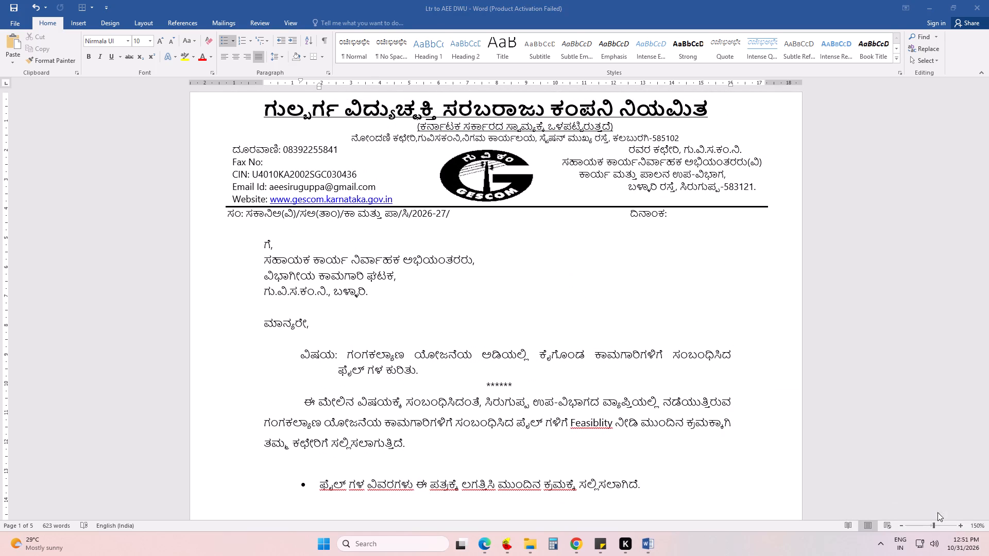
Insert a blank line between the asterisk row and the body paragraph on the letter's first page, and save the letter.
{"action": "left_click", "coordinate": [711, 447]}
{"action": "scroll", "coordinate": [630, 424], "scroll_direction": "down", "scroll_amount": 3}
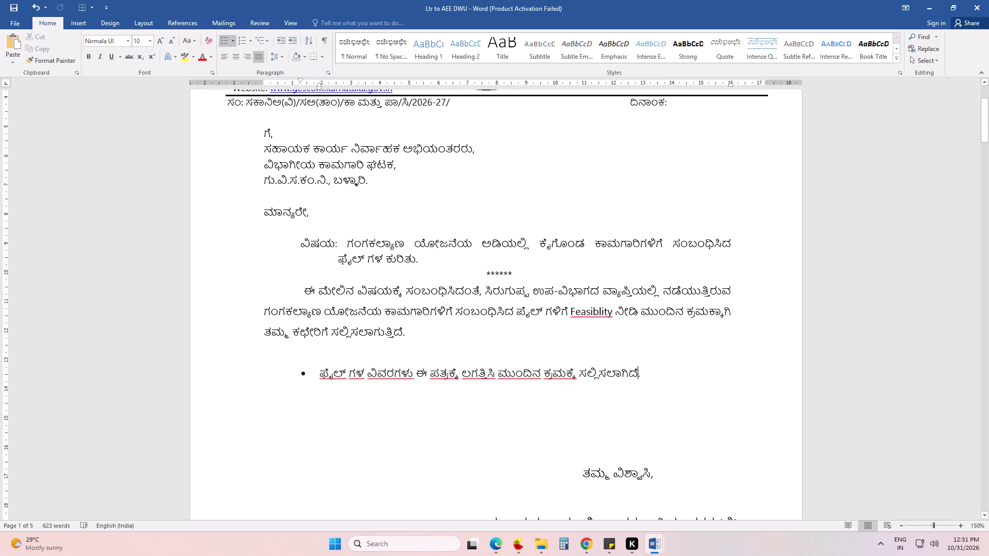
{"action": "key", "text": "ctrl+p"}
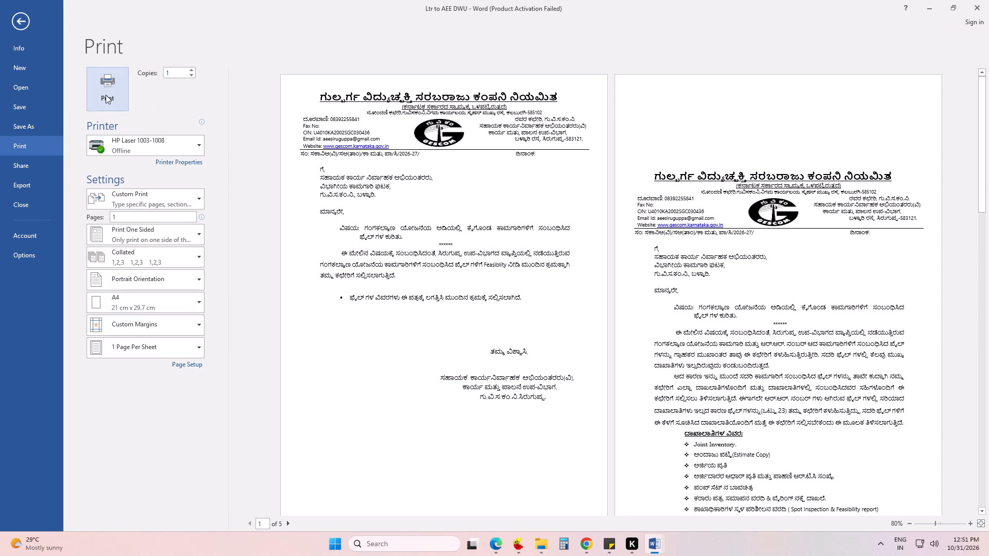
{"action": "key", "text": "Escape"}
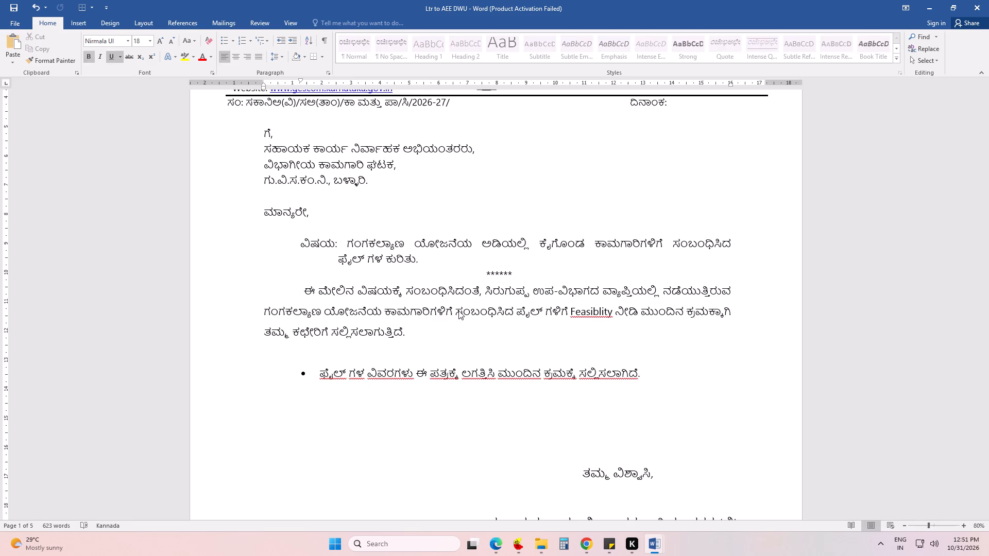
{"action": "left_click", "coordinate": [557, 276]}
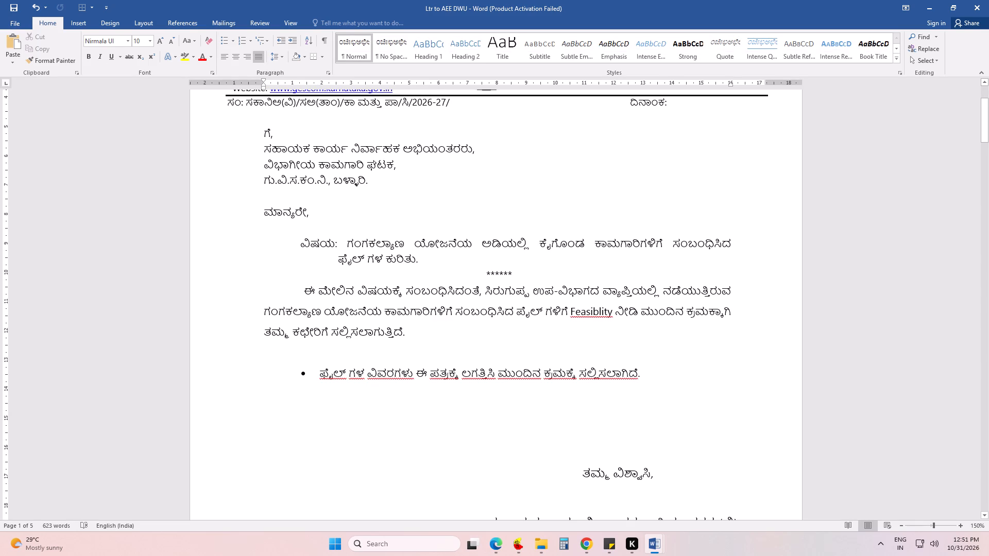
{"action": "key", "text": "Return"}
{"action": "key", "text": "ctrl+s"}
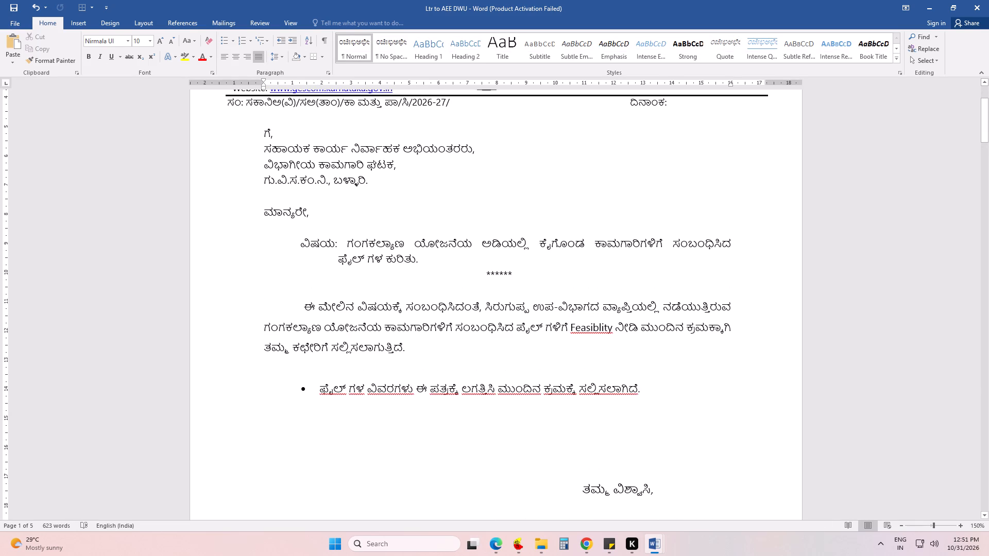
Print only page 1 of the letter on the HP Laser 1003-1008 and return to the top of the letter.
{"action": "key", "text": "ctrl+p"}
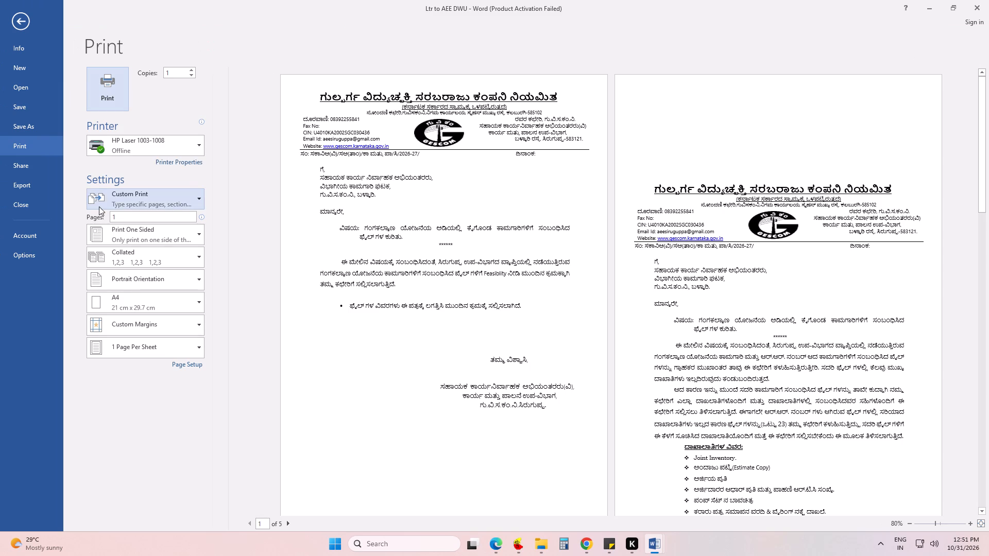
{"action": "left_click", "coordinate": [138, 217]}
{"action": "key", "text": "1"}
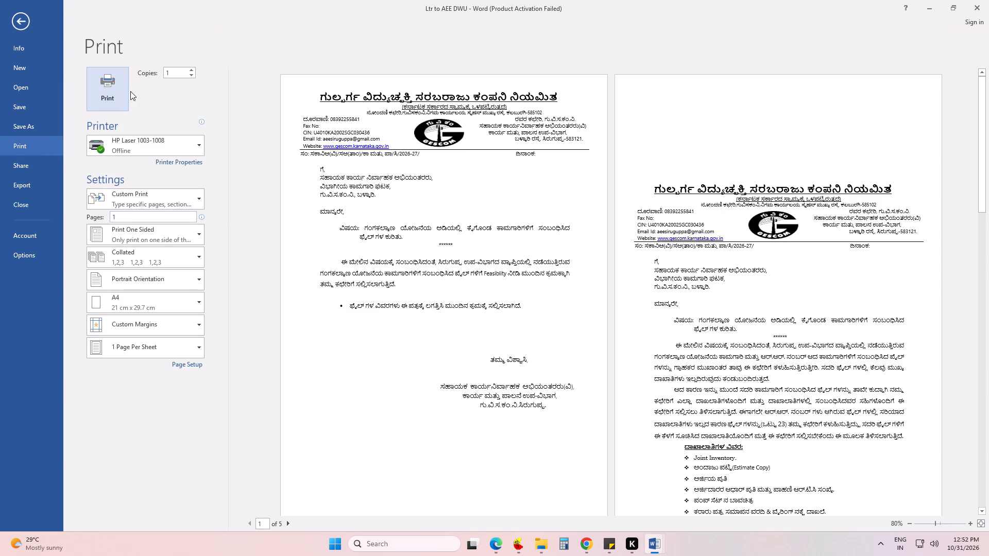
{"action": "left_click", "coordinate": [182, 111]}
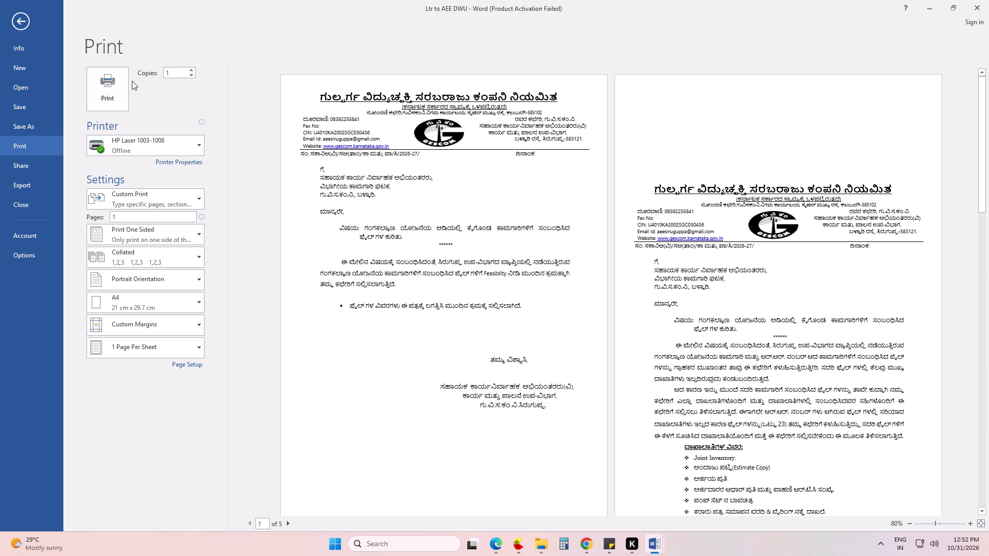
{"action": "left_click", "coordinate": [116, 85]}
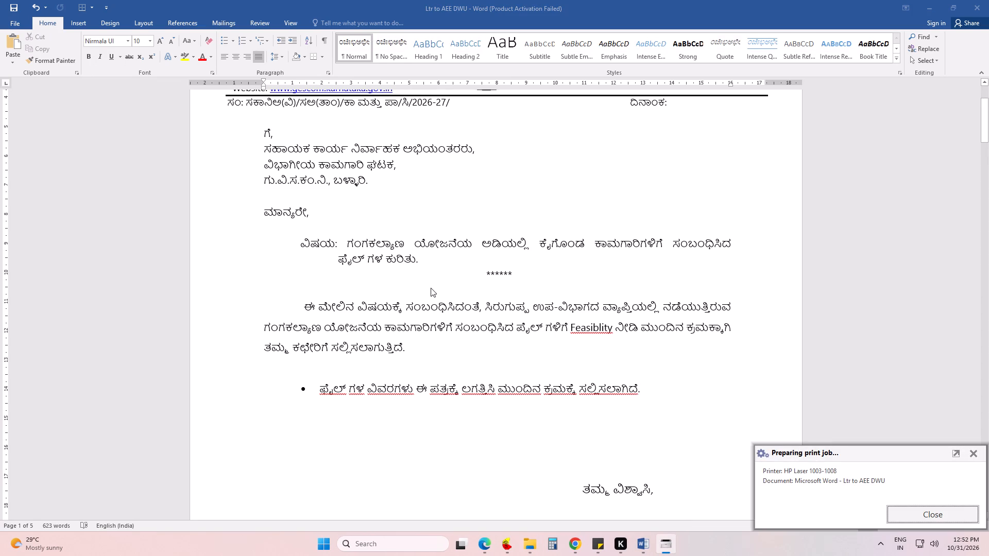
{"action": "scroll", "coordinate": [445, 288], "scroll_direction": "up", "scroll_amount": 10}
{"action": "left_click", "coordinate": [604, 249]}
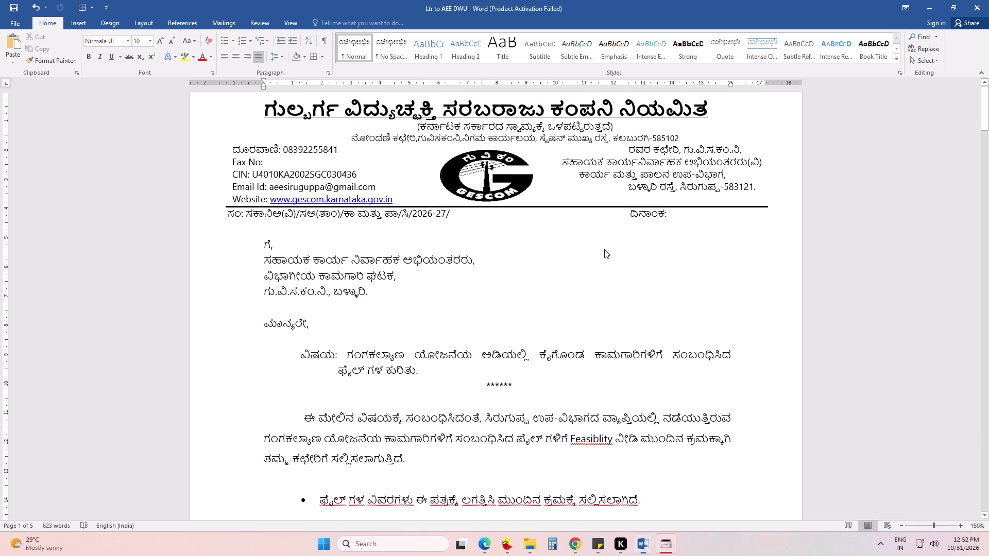
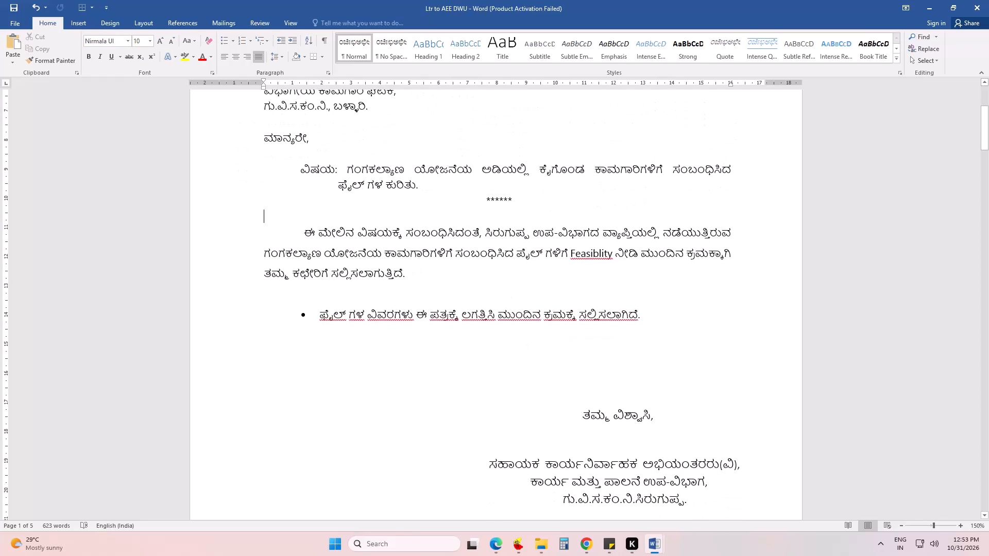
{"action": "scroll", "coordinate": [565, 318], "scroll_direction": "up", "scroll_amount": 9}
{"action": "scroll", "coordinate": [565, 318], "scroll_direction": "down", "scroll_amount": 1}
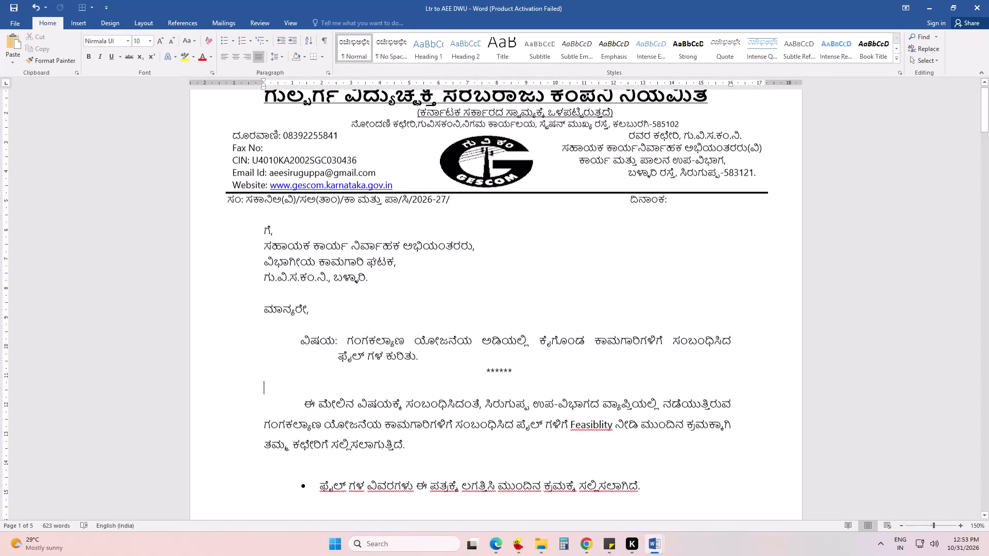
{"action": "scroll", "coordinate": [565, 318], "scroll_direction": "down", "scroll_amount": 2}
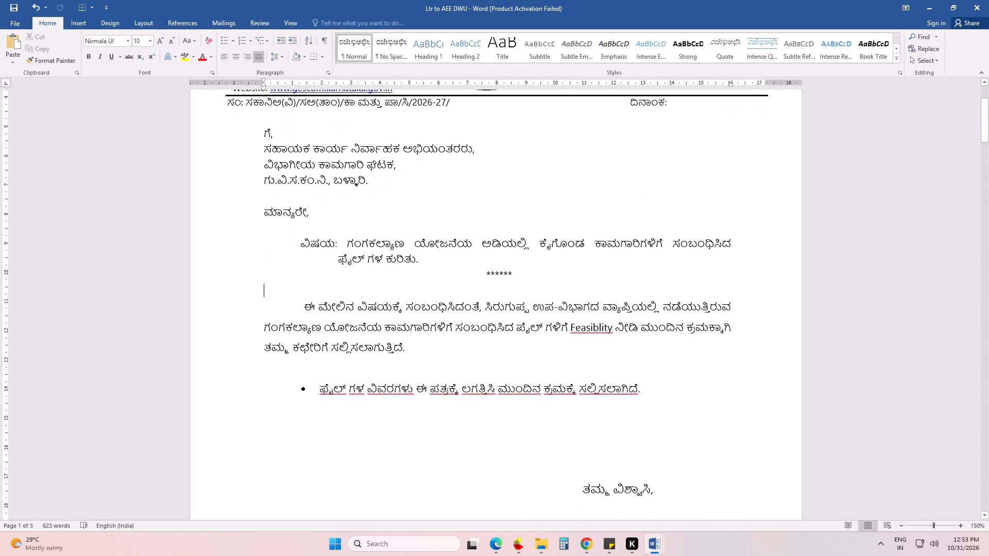
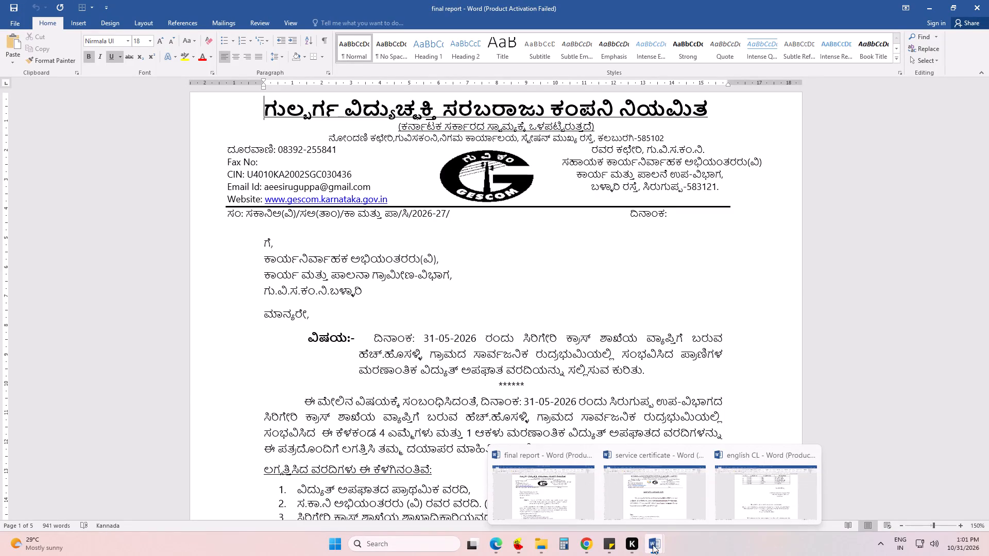
In the english CL document, delete the note about the static-to-smart meter conversion error below the estimates letter, and save the document.
{"action": "left_click", "coordinate": [770, 488]}
{"action": "scroll", "coordinate": [684, 294], "scroll_direction": "up", "scroll_amount": 5}
{"action": "scroll", "coordinate": [683, 306], "scroll_direction": "down", "scroll_amount": 5}
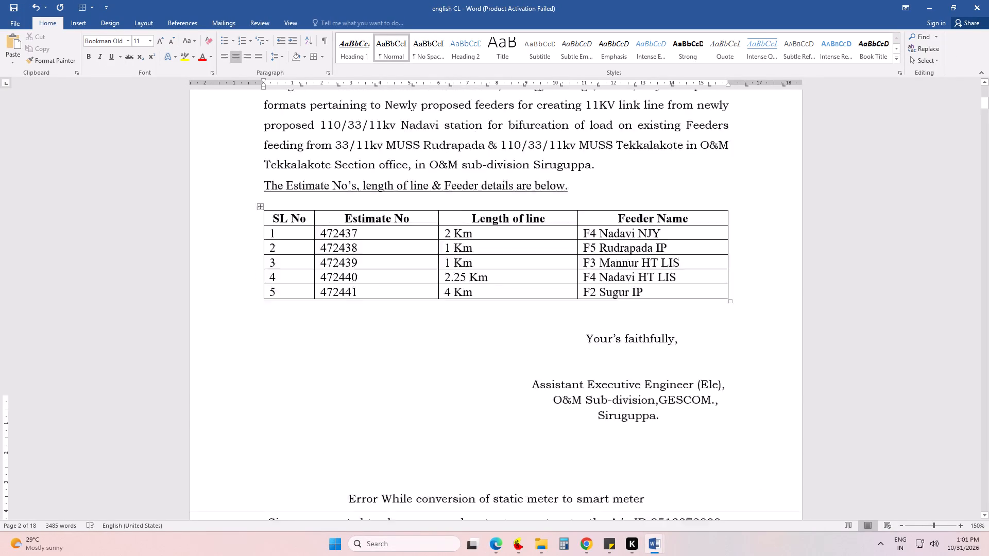
{"action": "left_click", "coordinate": [353, 382]}
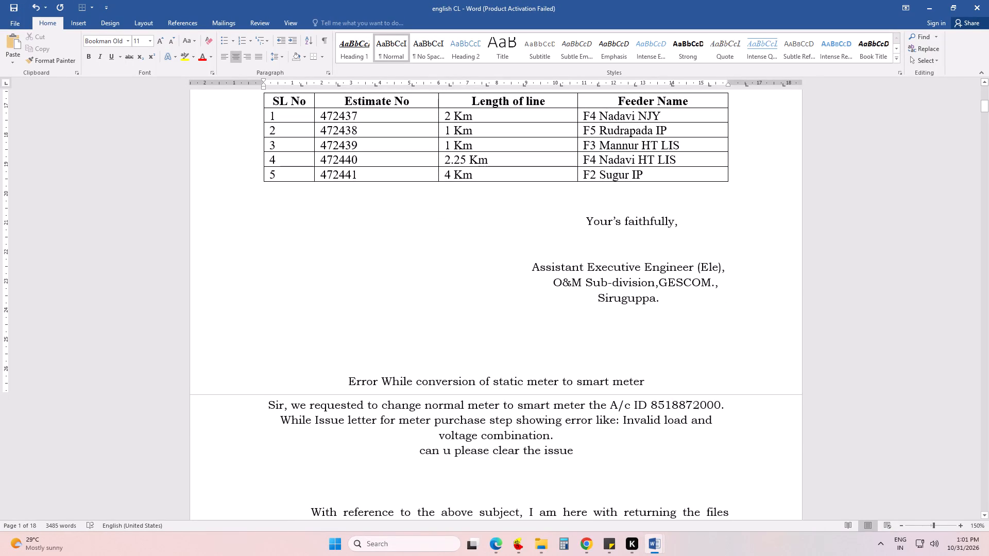
{"action": "key", "text": "Left"}
{"action": "key", "text": "ctrl+shift+Down"}
{"action": "key", "text": "ctrl+shift+Down"}
{"action": "key", "text": "ctrl+shift+Down"}
{"action": "key", "text": "ctrl+shift+Down"}
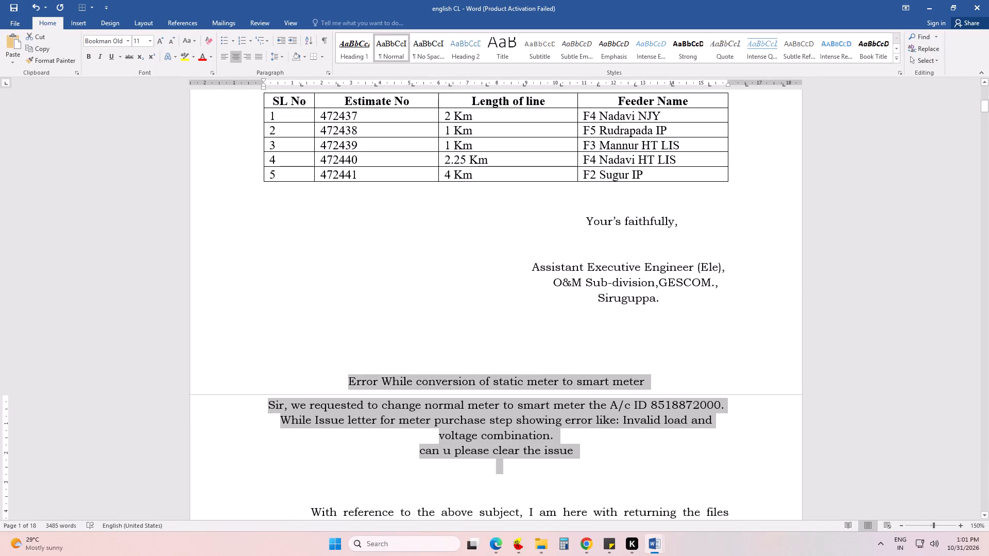
{"action": "key", "text": "ctrl+shift+Up"}
{"action": "key", "text": "Delete"}
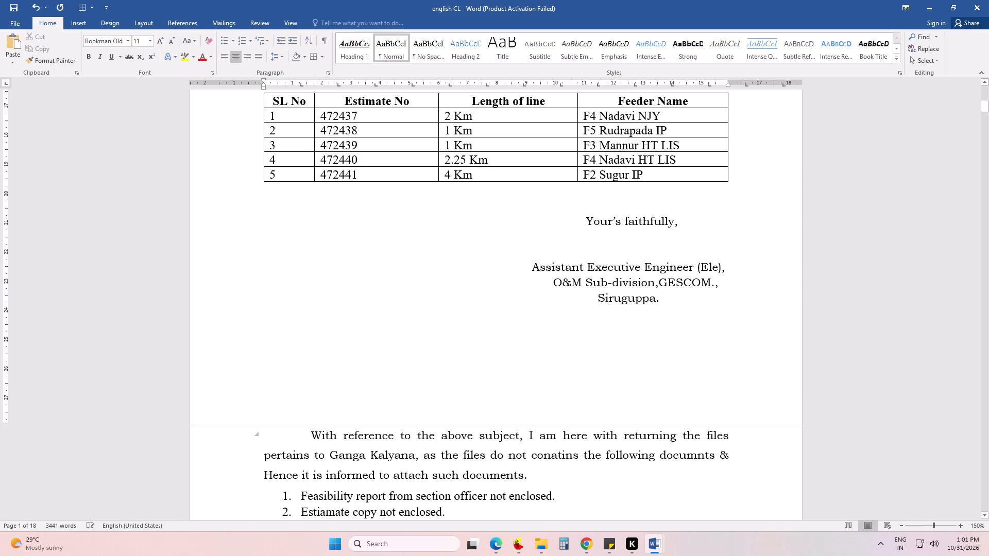
{"action": "scroll", "coordinate": [531, 467], "scroll_direction": "down", "scroll_amount": 3}
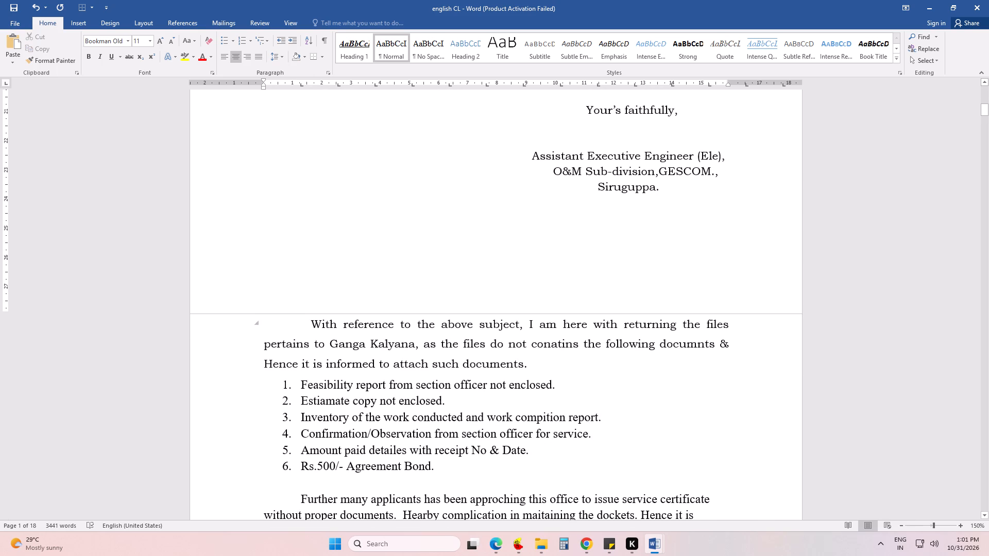
{"action": "key", "text": "ctrl+s"}
Review the Ganga Kalyana file-return letter, its Docket Details table and the link line estimates letter on the first page.
{"action": "scroll", "coordinate": [524, 456], "scroll_direction": "down", "scroll_amount": 12}
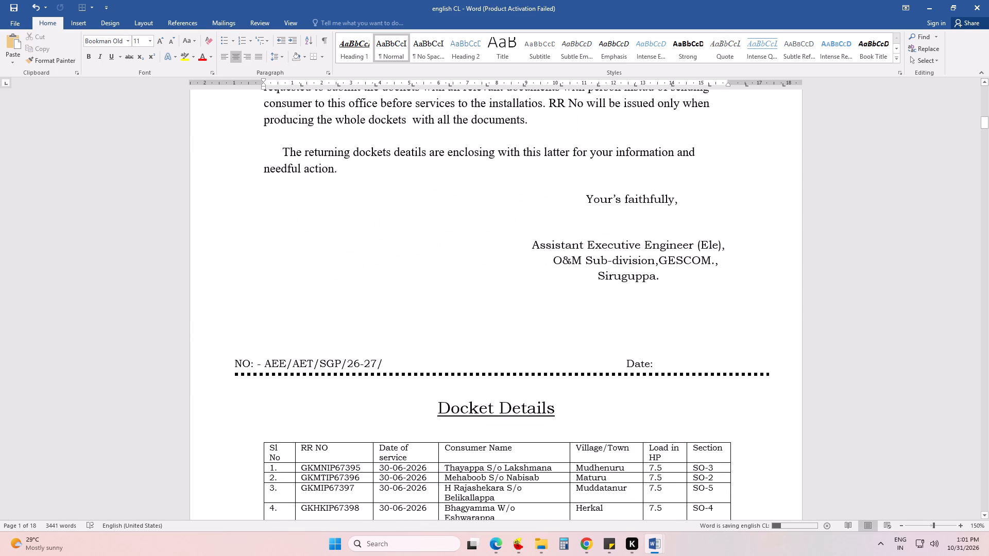
{"action": "scroll", "coordinate": [497, 458], "scroll_direction": "up", "scroll_amount": 2}
{"action": "scroll", "coordinate": [497, 458], "scroll_direction": "down", "scroll_amount": 3}
{"action": "scroll", "coordinate": [375, 447], "scroll_direction": "down", "scroll_amount": 6}
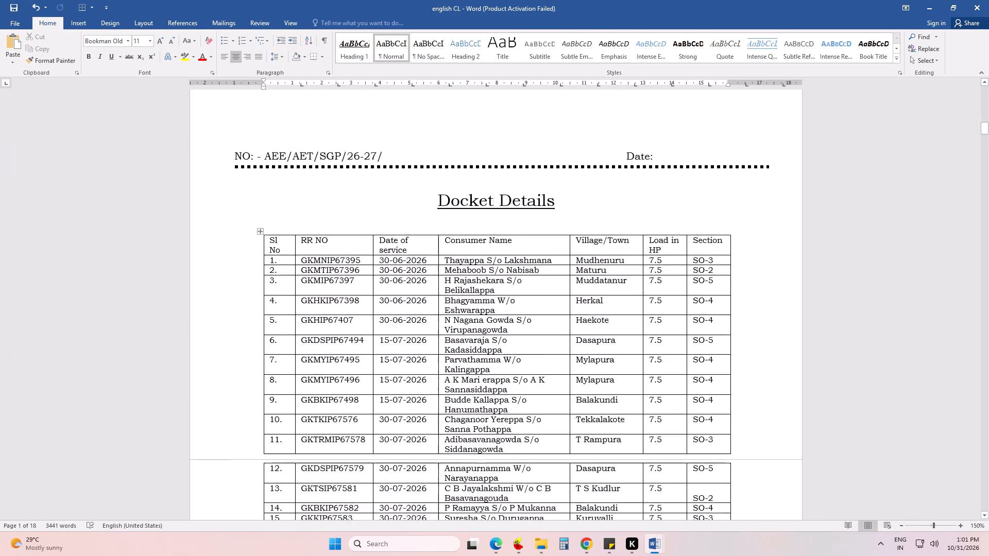
{"action": "scroll", "coordinate": [375, 447], "scroll_direction": "down", "scroll_amount": 5}
{"action": "scroll", "coordinate": [375, 447], "scroll_direction": "up", "scroll_amount": 2}
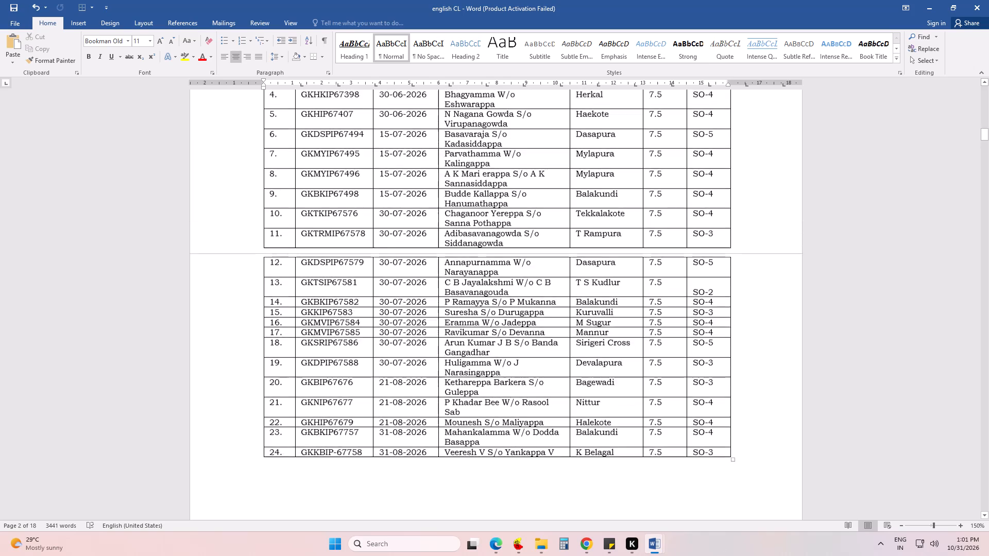
{"action": "scroll", "coordinate": [375, 447], "scroll_direction": "up", "scroll_amount": 18}
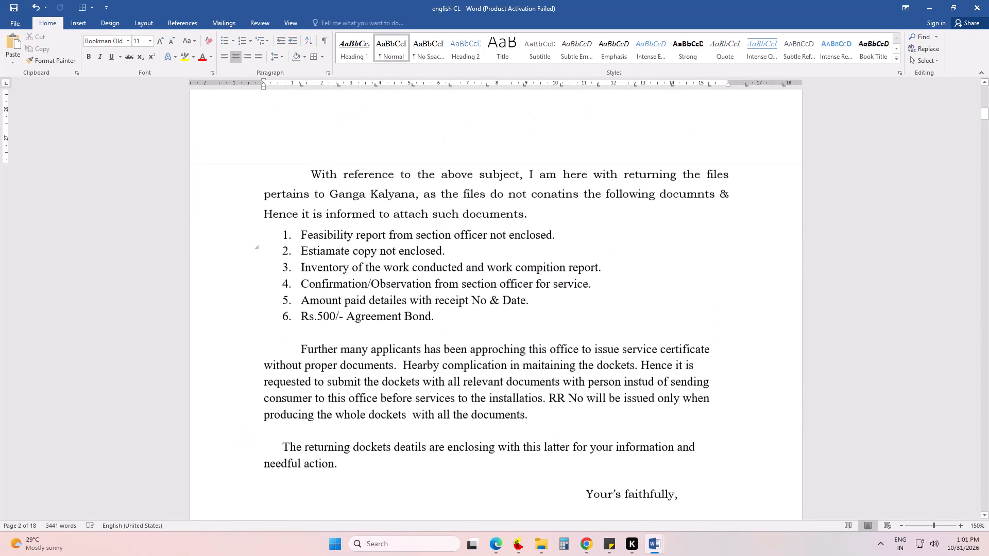
{"action": "scroll", "coordinate": [375, 445], "scroll_direction": "up", "scroll_amount": 2}
{"action": "scroll", "coordinate": [375, 445], "scroll_direction": "down", "scroll_amount": 1}
{"action": "scroll", "coordinate": [375, 445], "scroll_direction": "up", "scroll_amount": 11}
{"action": "scroll", "coordinate": [375, 445], "scroll_direction": "down", "scroll_amount": 1}
{"action": "scroll", "coordinate": [375, 445], "scroll_direction": "up", "scroll_amount": 5}
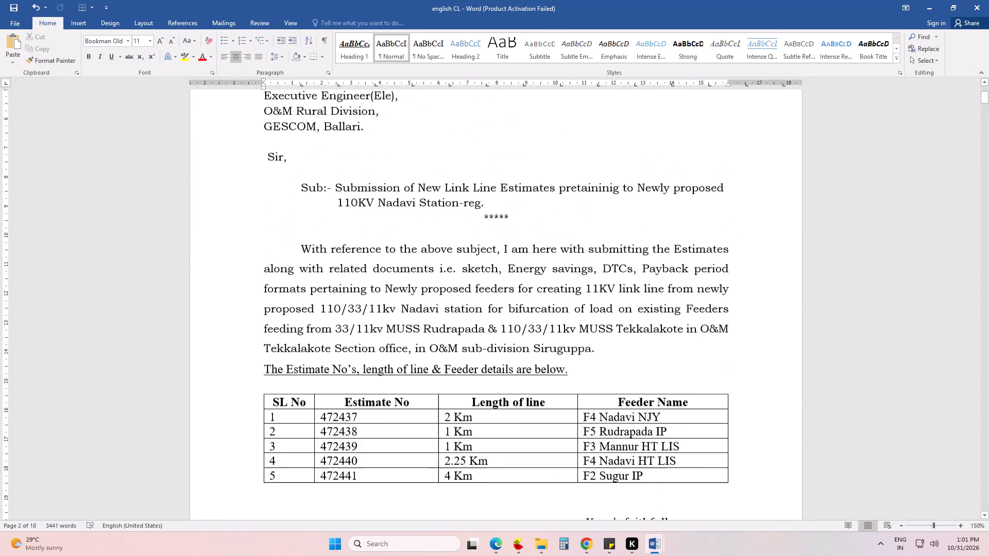
{"action": "scroll", "coordinate": [375, 445], "scroll_direction": "up", "scroll_amount": 5}
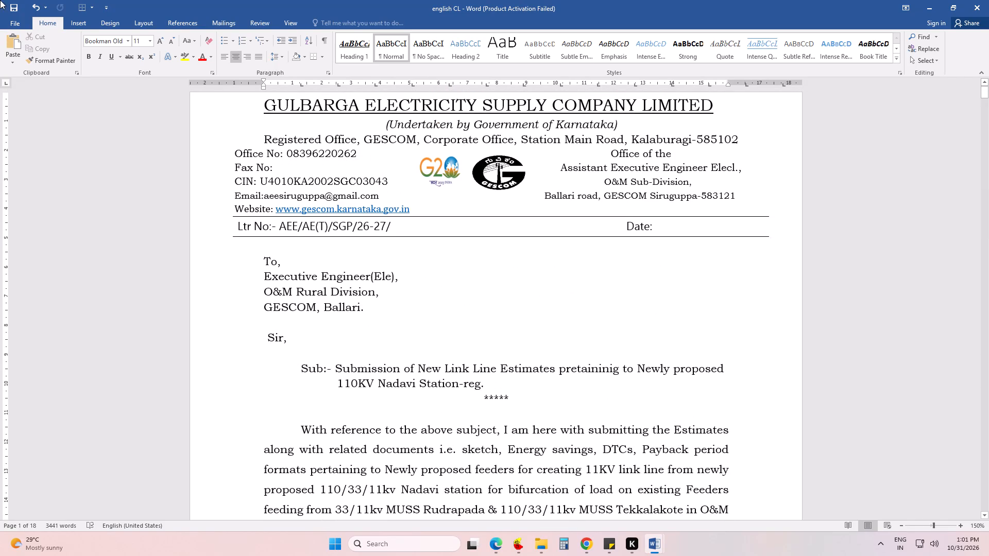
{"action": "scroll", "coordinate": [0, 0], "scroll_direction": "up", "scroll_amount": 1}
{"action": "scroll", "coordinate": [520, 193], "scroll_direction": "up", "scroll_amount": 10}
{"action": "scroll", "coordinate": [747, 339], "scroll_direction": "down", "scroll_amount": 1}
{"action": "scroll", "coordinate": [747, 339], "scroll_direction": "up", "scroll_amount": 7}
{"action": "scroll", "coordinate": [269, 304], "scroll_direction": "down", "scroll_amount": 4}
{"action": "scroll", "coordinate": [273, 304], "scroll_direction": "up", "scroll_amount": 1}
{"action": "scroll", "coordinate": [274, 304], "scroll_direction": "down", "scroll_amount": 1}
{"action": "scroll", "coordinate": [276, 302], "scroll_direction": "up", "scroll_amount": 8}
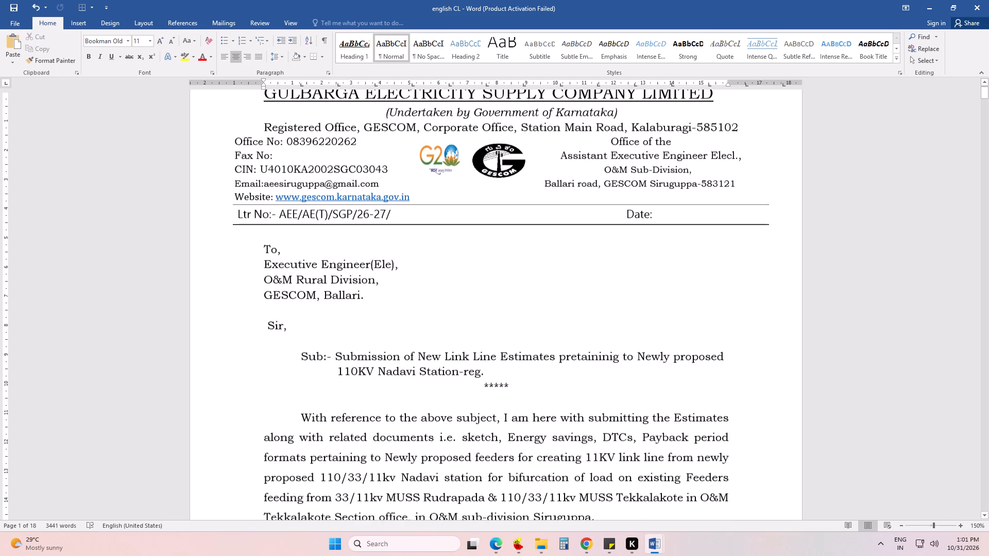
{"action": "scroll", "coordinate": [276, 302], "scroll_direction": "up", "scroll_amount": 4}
Save the english CL document again.
{"action": "key", "text": "ctrl+s"}
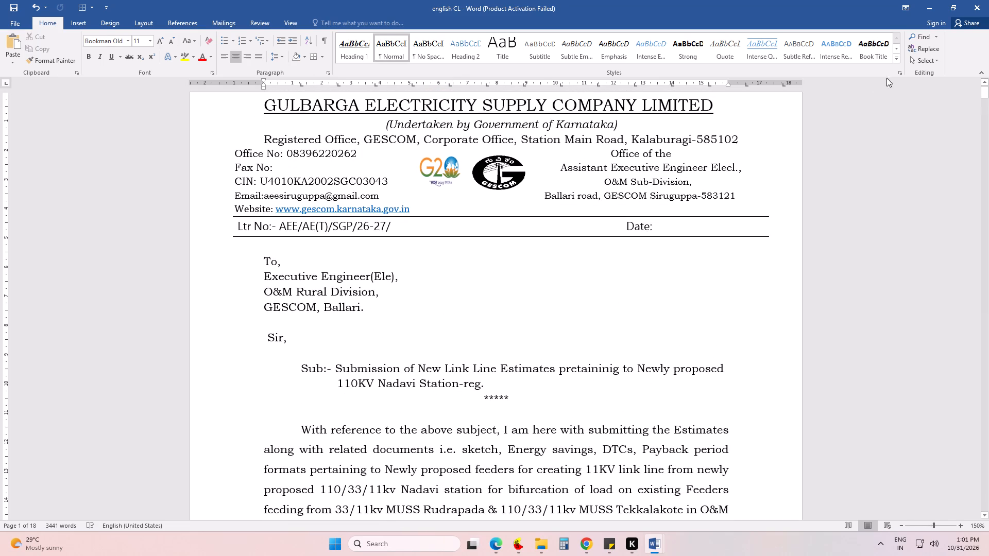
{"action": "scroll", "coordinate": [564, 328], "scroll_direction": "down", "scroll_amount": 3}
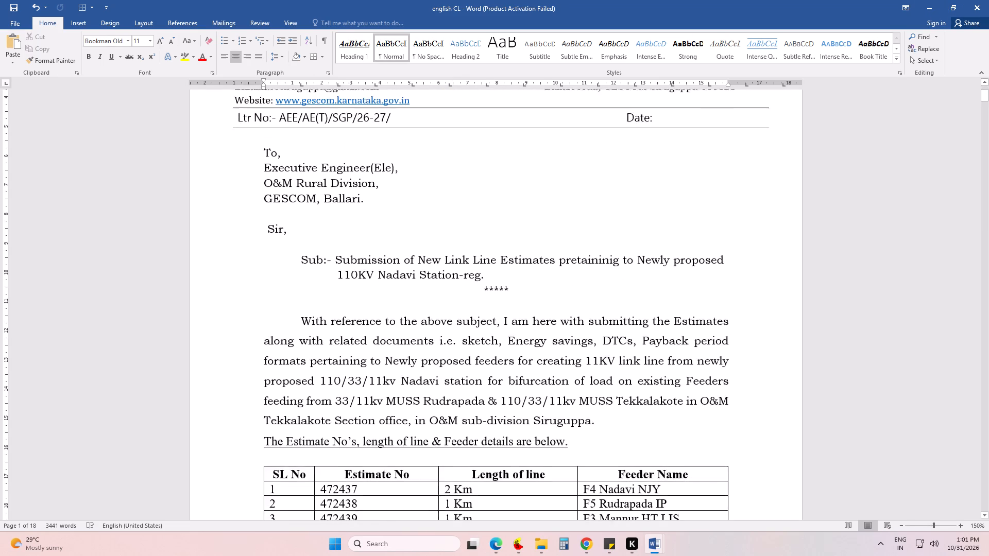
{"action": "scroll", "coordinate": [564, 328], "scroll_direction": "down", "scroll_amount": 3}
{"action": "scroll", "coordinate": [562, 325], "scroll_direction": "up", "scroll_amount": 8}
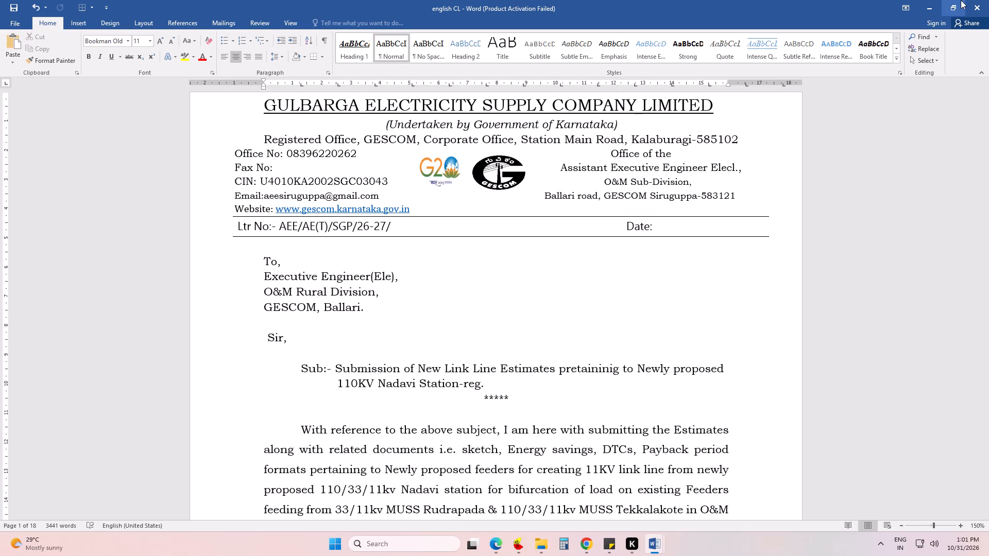
Close the english CL document.
{"action": "left_click", "coordinate": [969, 0]}
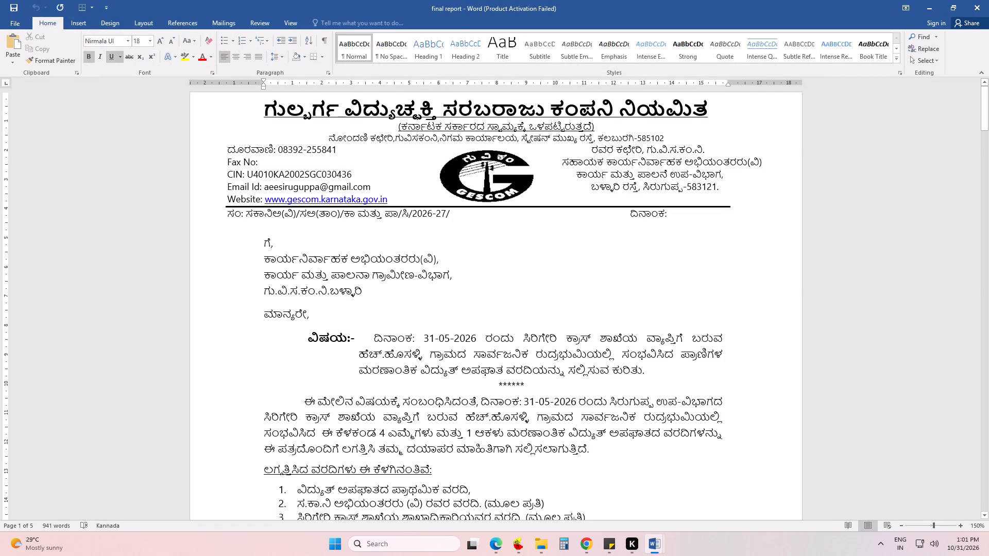
Check the first two certificates in the service certificate document, save it and minimize its window.
{"action": "left_click", "coordinate": [722, 341]}
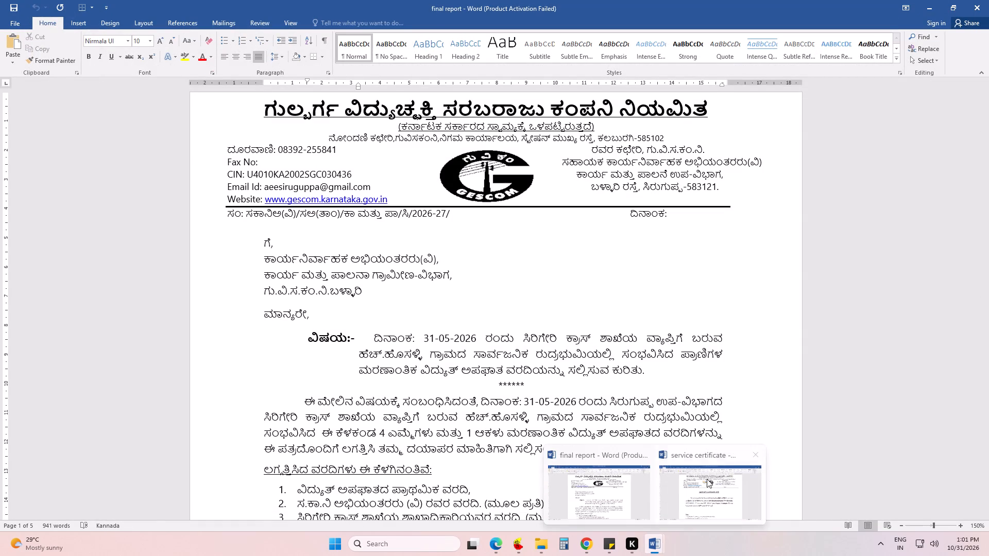
{"action": "left_click", "coordinate": [707, 479]}
{"action": "scroll", "coordinate": [461, 346], "scroll_direction": "up", "scroll_amount": 5}
{"action": "scroll", "coordinate": [461, 346], "scroll_direction": "down", "scroll_amount": 8}
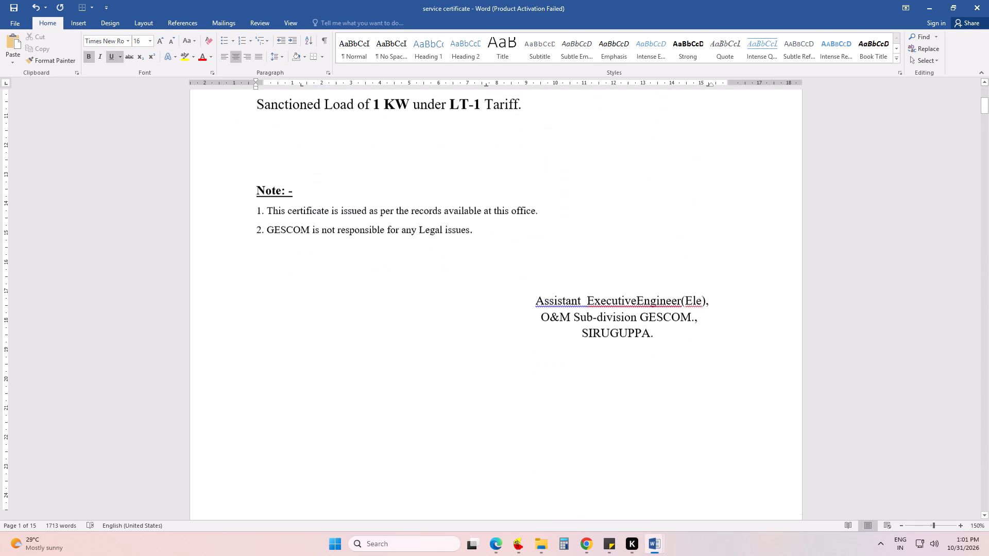
{"action": "scroll", "coordinate": [461, 346], "scroll_direction": "down", "scroll_amount": 14}
{"action": "scroll", "coordinate": [461, 346], "scroll_direction": "up", "scroll_amount": 1}
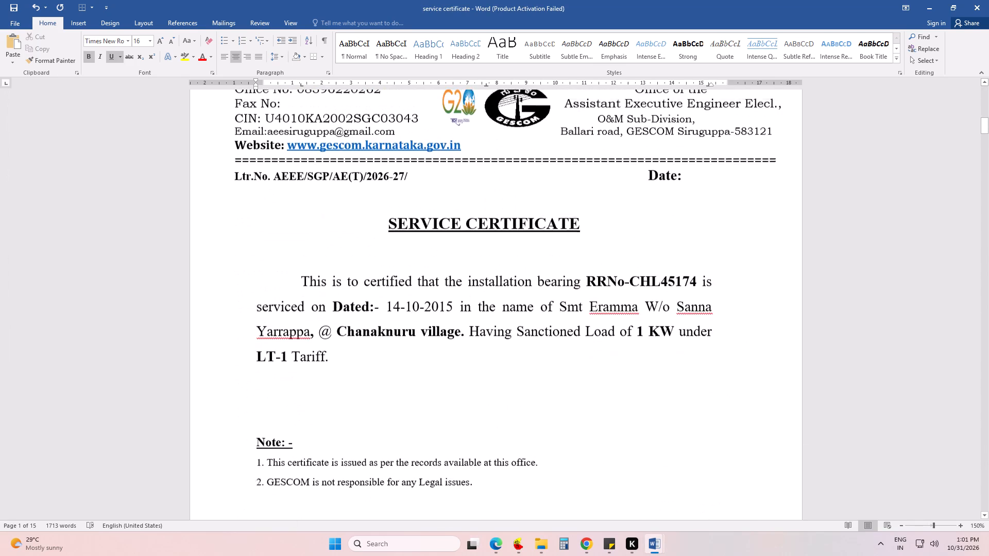
{"action": "scroll", "coordinate": [461, 346], "scroll_direction": "down", "scroll_amount": 1}
{"action": "scroll", "coordinate": [461, 346], "scroll_direction": "up", "scroll_amount": 1}
{"action": "key", "text": "ctrl+s"}
{"action": "scroll", "coordinate": [461, 347], "scroll_direction": "up", "scroll_amount": 6}
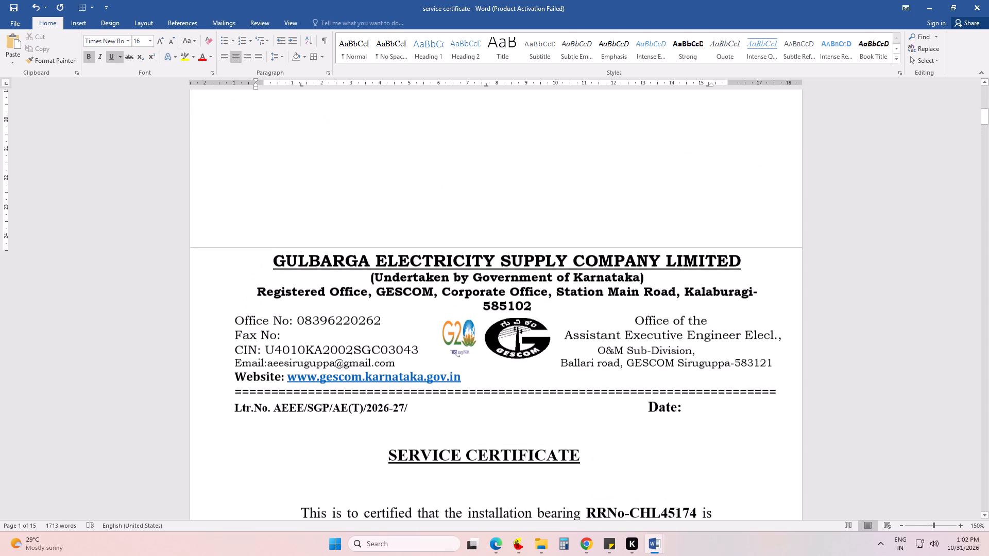
{"action": "left_click", "coordinate": [925, 8]}
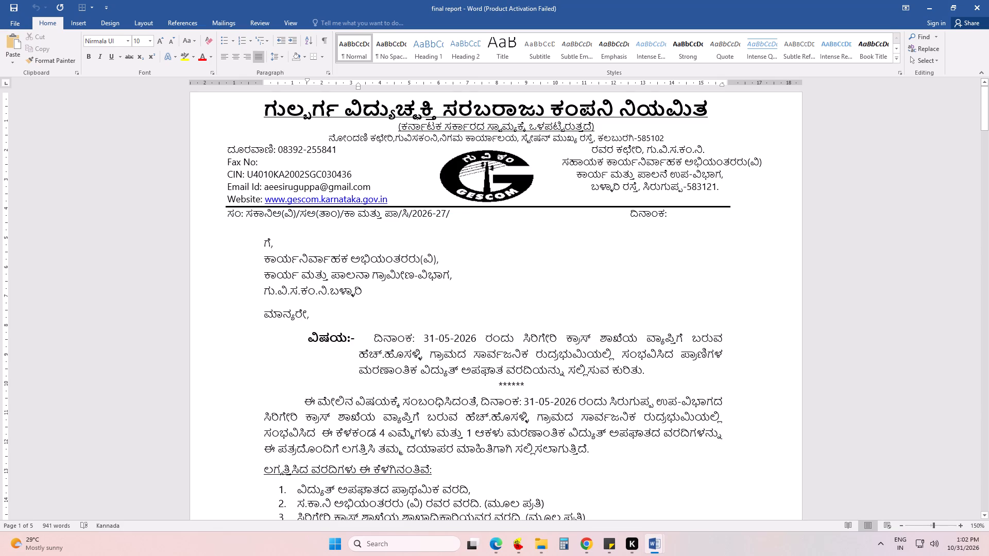
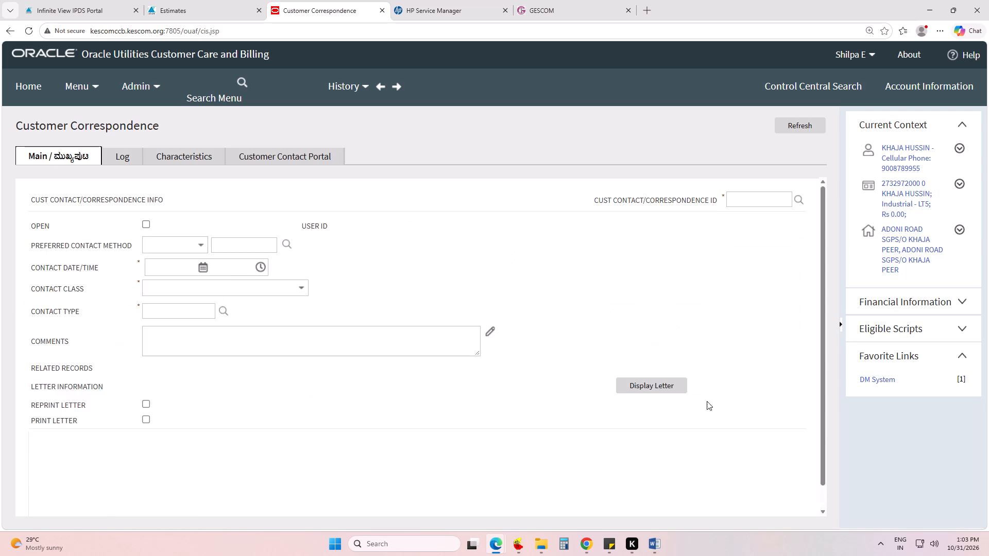
In Oracle Utilities Customer Care and Billing, display the smart meter change procurement letter for the customer's New Connection Contact correspondence.
{"action": "left_click", "coordinate": [732, 463]}
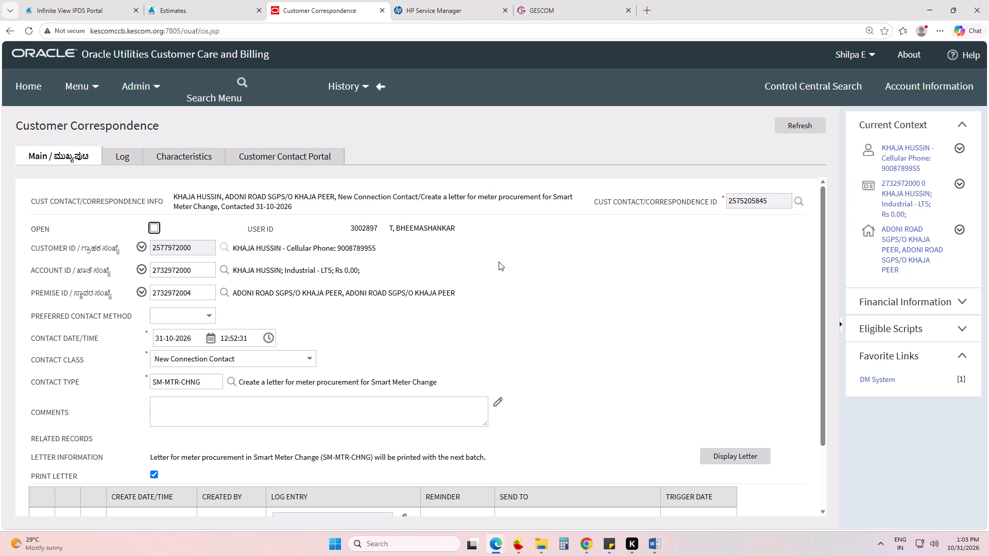
{"action": "scroll", "coordinate": [509, 249], "scroll_direction": "down", "scroll_amount": 2}
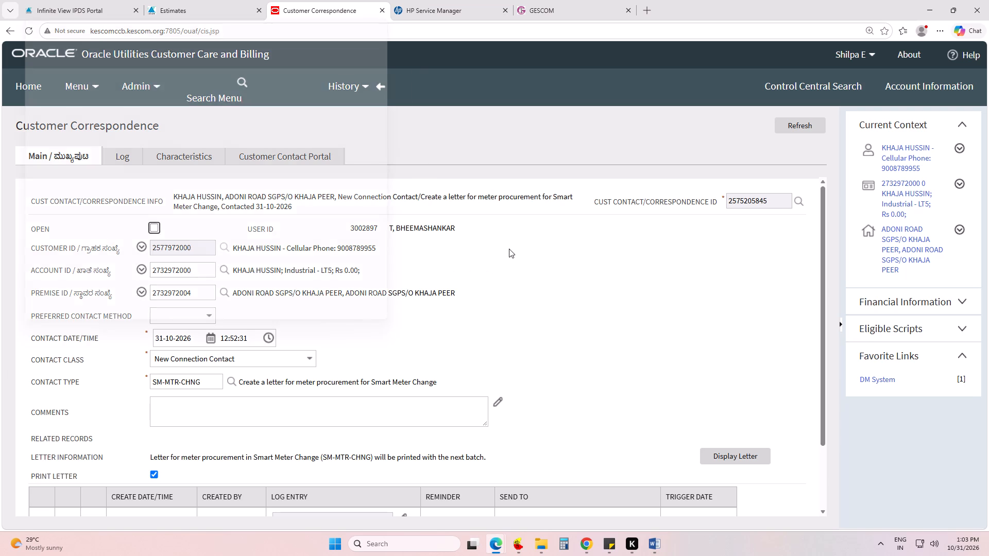
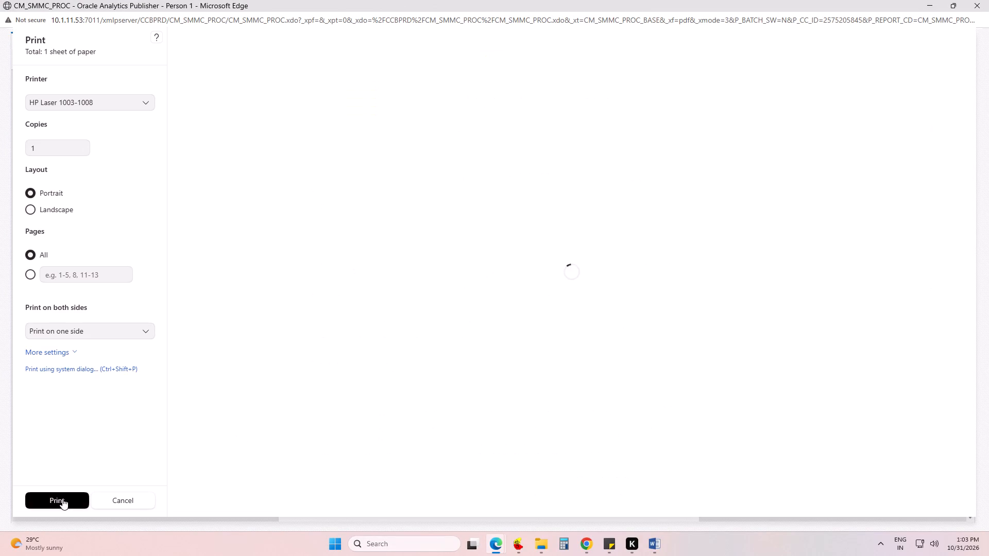
Print one single-sided portrait copy of the smart meter procurement letter on the HP Laser 1003-1008 and close the letter window.
{"action": "left_click", "coordinate": [62, 503]}
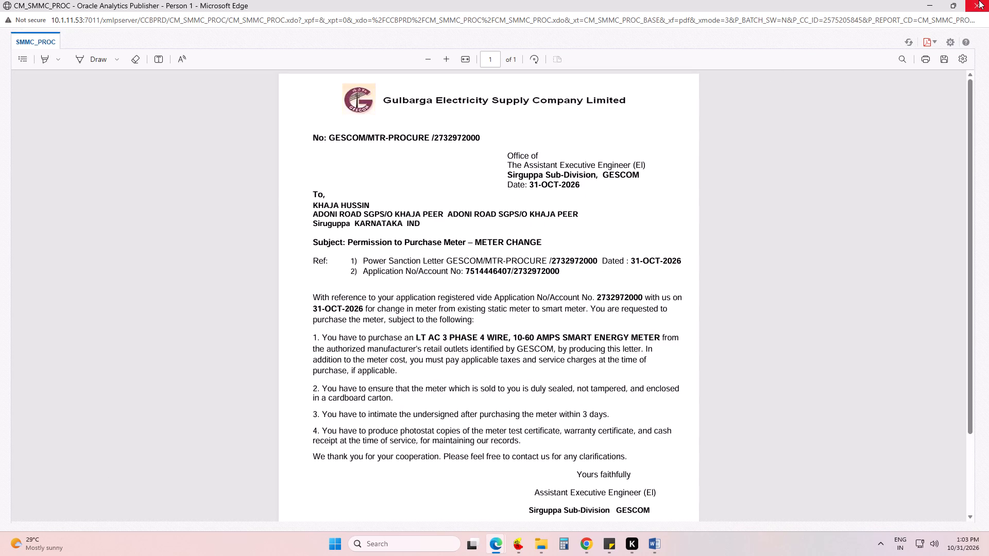
{"action": "left_click", "coordinate": [979, 0]}
{"action": "left_click", "coordinate": [667, 298]}
Go back to the case query and open the customer's Normal to Smart Meter Prepaid/Postpaid Conversion case to review its main details.
{"action": "scroll", "coordinate": [416, 123], "scroll_direction": "up", "scroll_amount": 10}
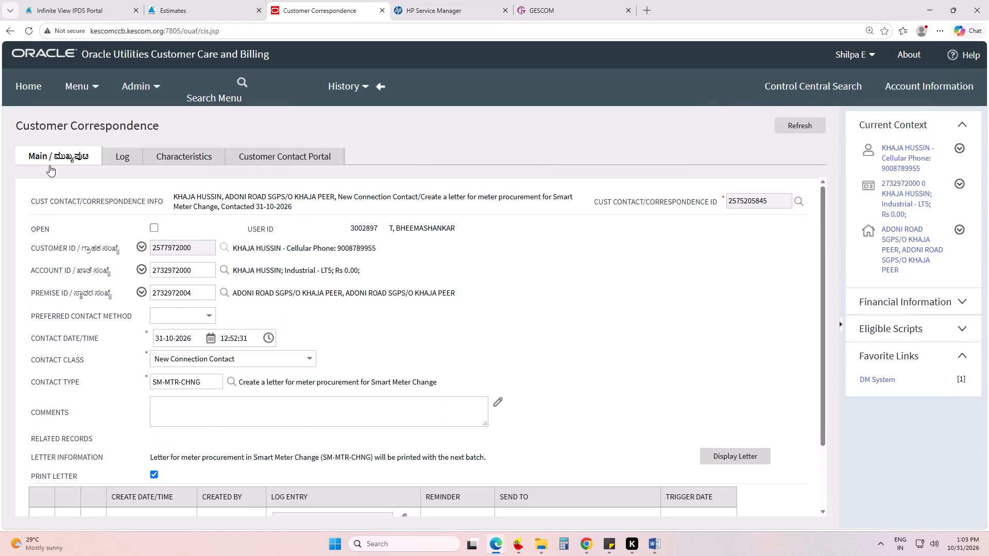
{"action": "scroll", "coordinate": [49, 165], "scroll_direction": "up", "scroll_amount": 13}
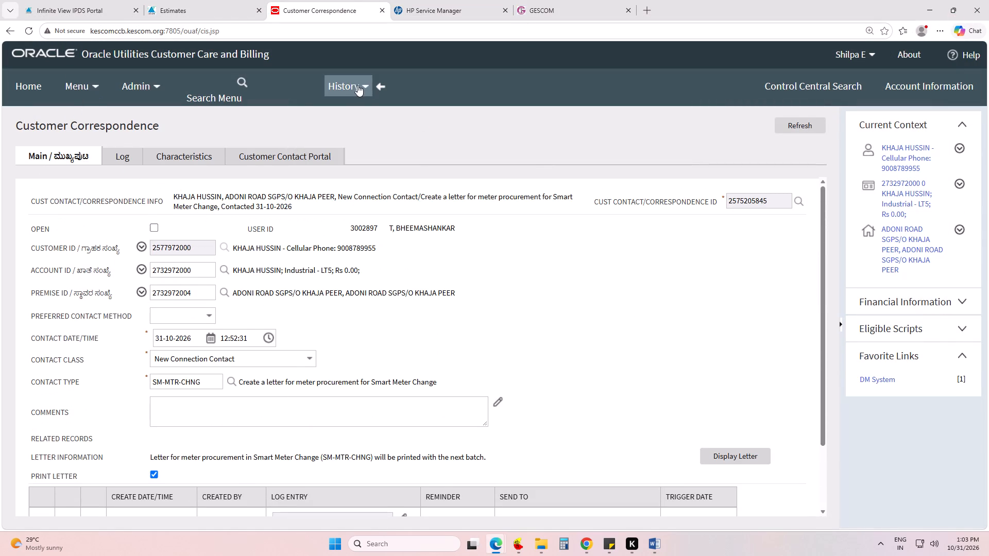
{"action": "left_click", "coordinate": [373, 85]}
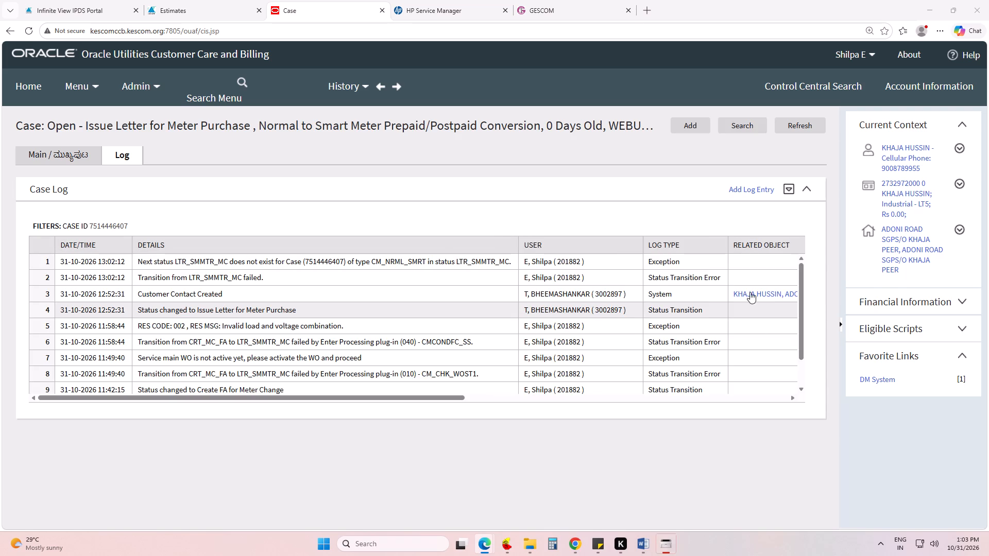
{"action": "left_click", "coordinate": [377, 89]}
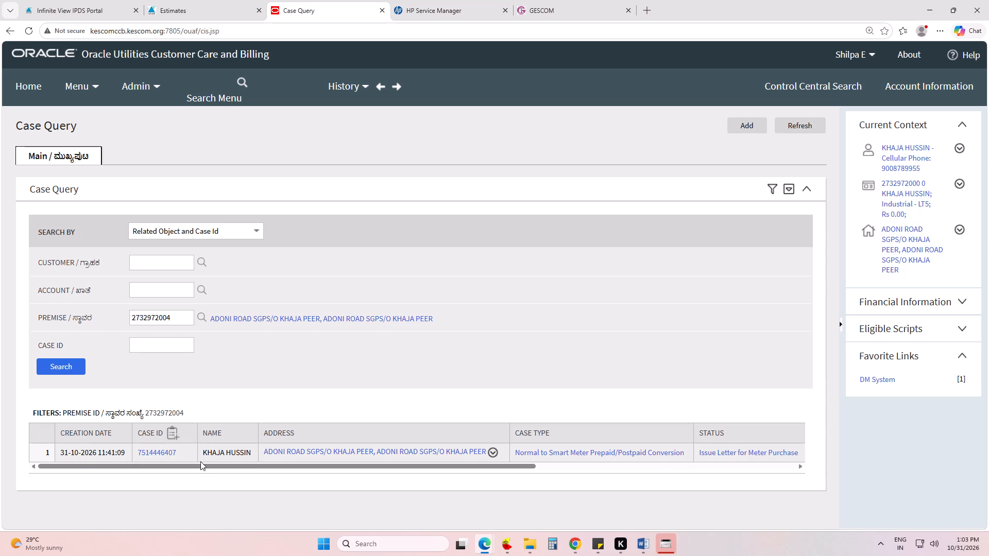
{"action": "left_click", "coordinate": [151, 449]}
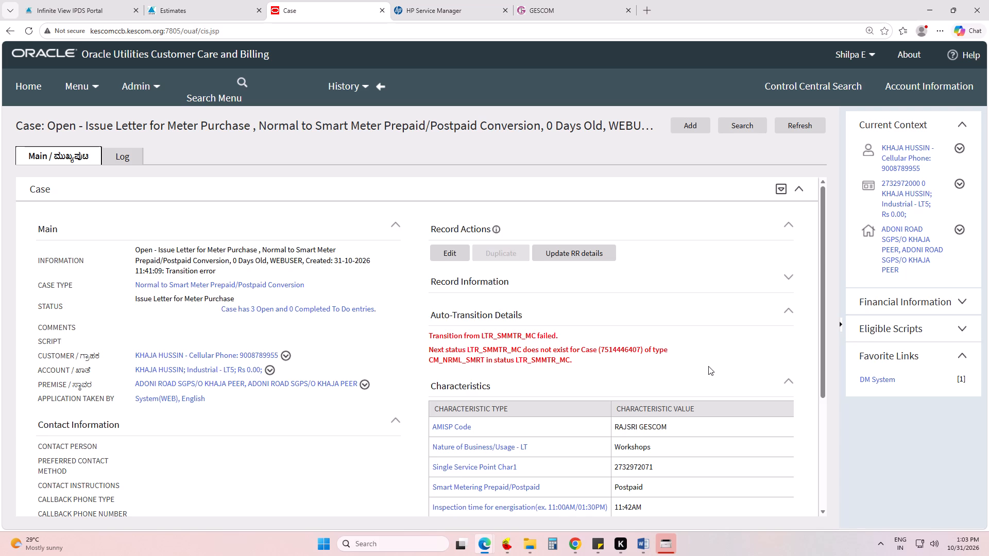
{"action": "scroll", "coordinate": [708, 366], "scroll_direction": "down", "scroll_amount": 1}
{"action": "scroll", "coordinate": [706, 364], "scroll_direction": "up", "scroll_amount": 1}
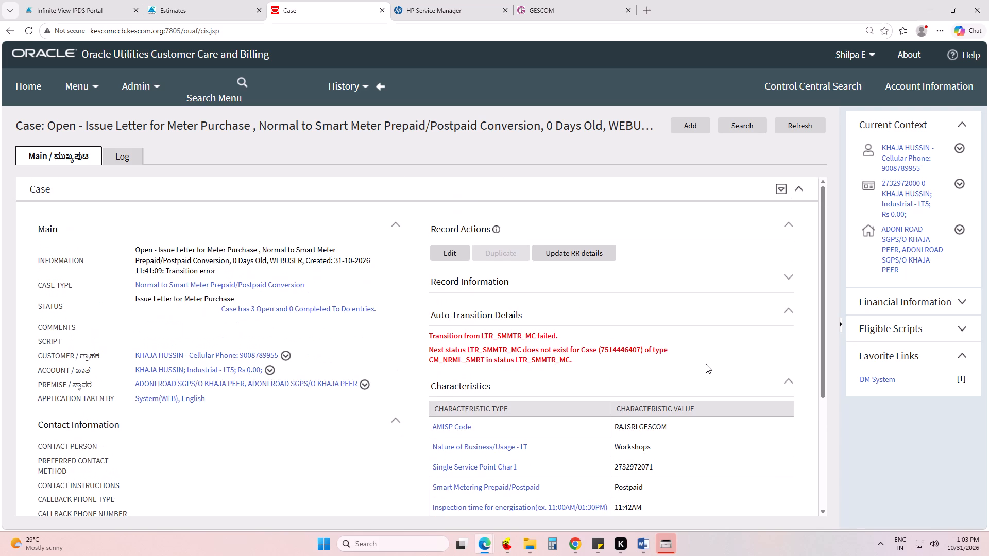
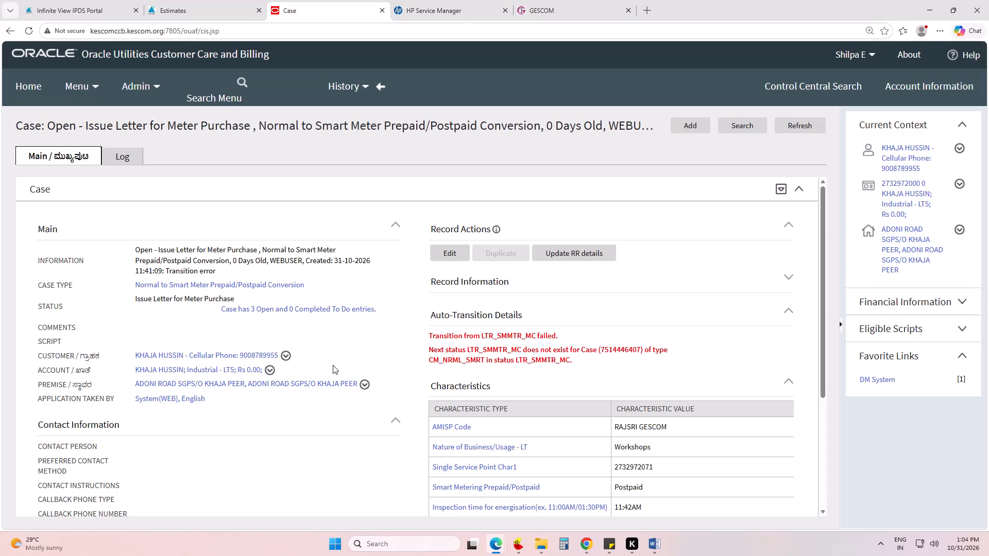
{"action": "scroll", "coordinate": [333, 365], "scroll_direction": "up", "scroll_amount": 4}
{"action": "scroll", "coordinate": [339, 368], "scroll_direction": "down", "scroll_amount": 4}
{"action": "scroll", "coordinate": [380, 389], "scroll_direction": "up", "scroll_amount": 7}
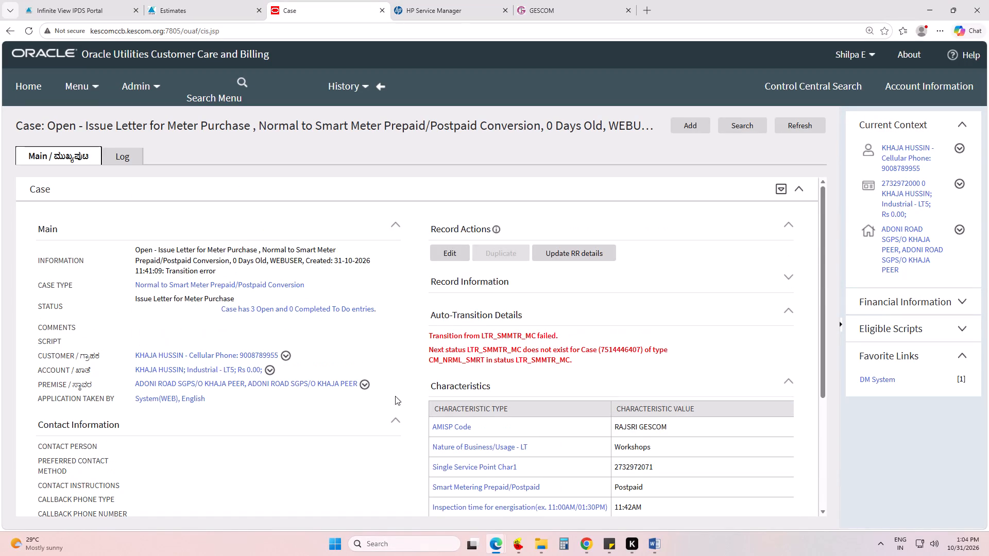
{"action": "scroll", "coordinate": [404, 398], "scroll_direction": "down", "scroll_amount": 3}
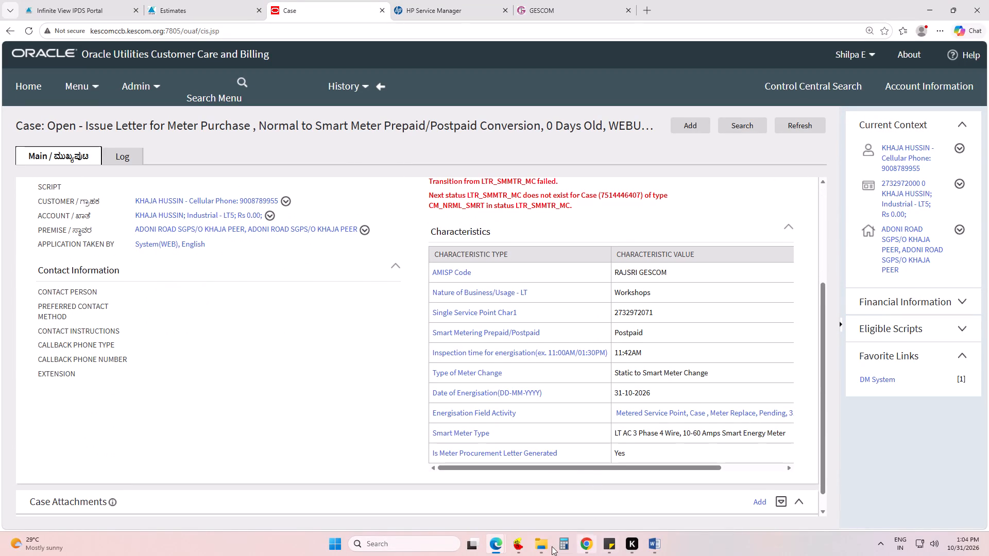
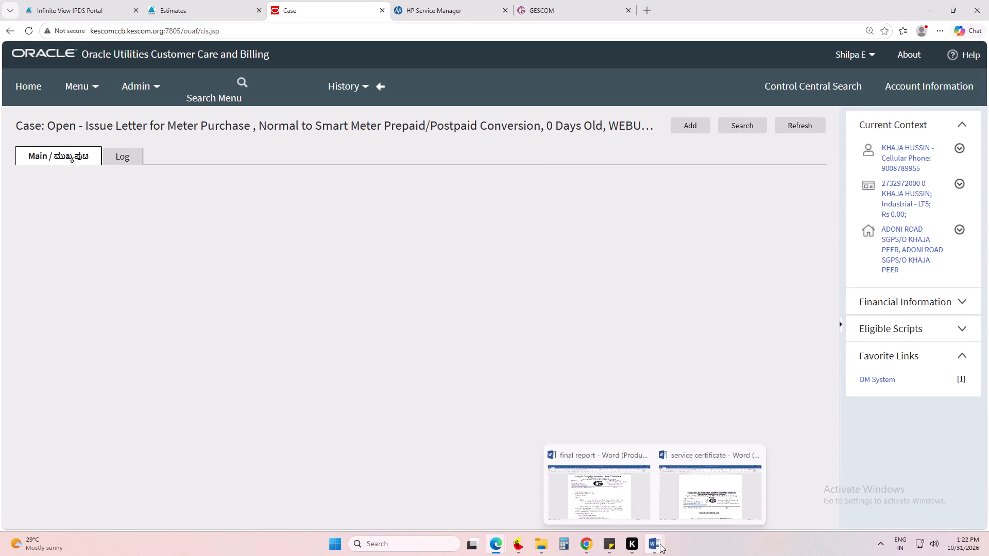
Open the LT Agreement Bond document from the Bonds folder inside the Girireddy folder.
{"action": "left_click", "coordinate": [537, 543]}
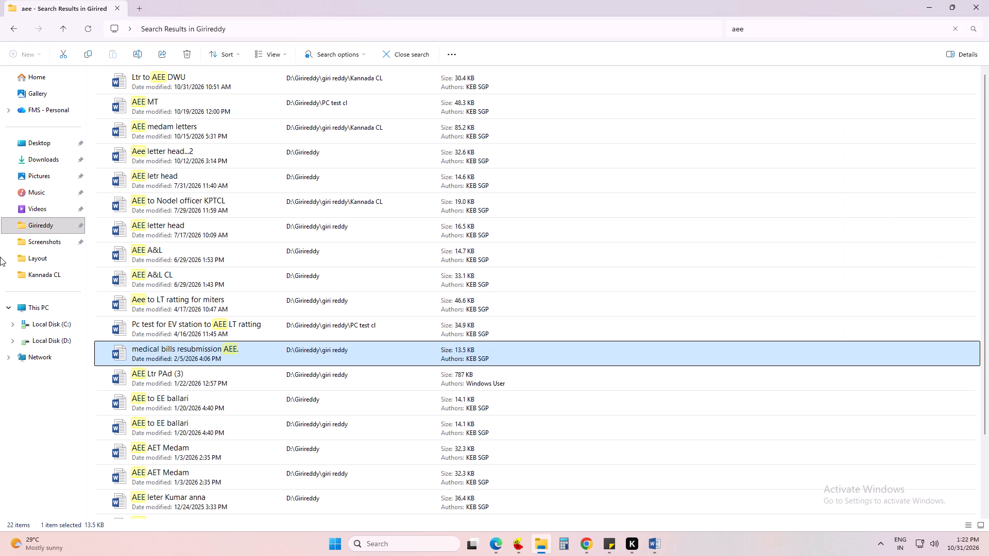
{"action": "left_click", "coordinate": [44, 222]}
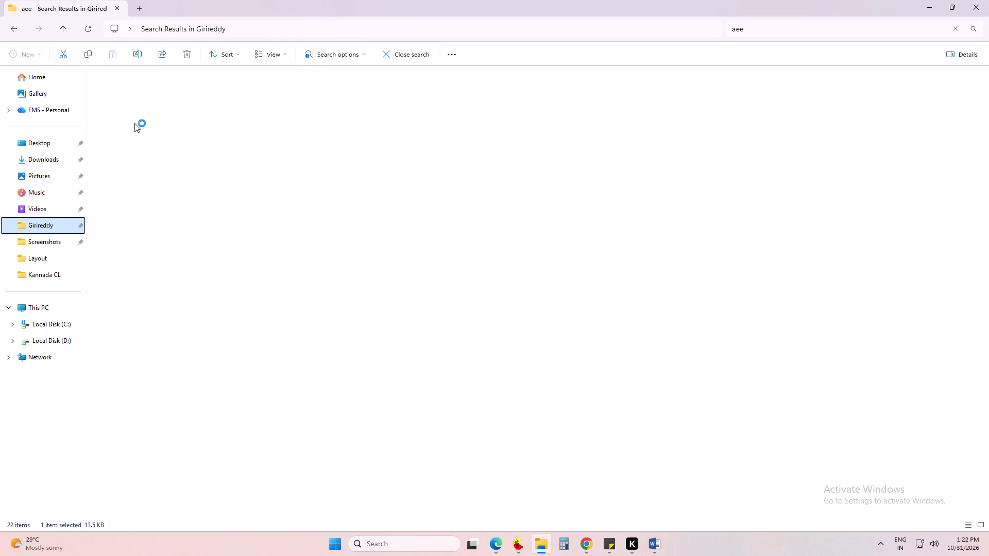
{"action": "double_click", "coordinate": [135, 120]}
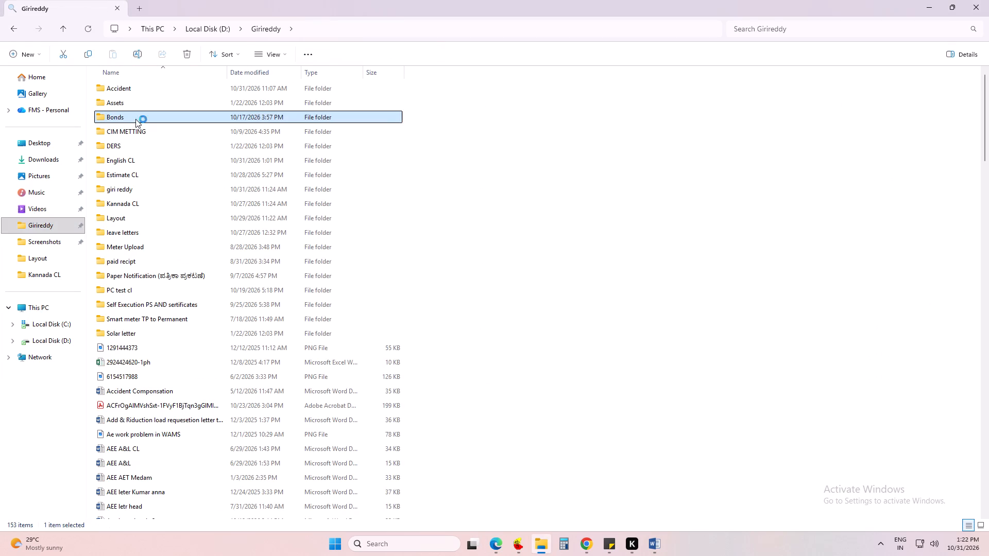
{"action": "double_click", "coordinate": [153, 89]}
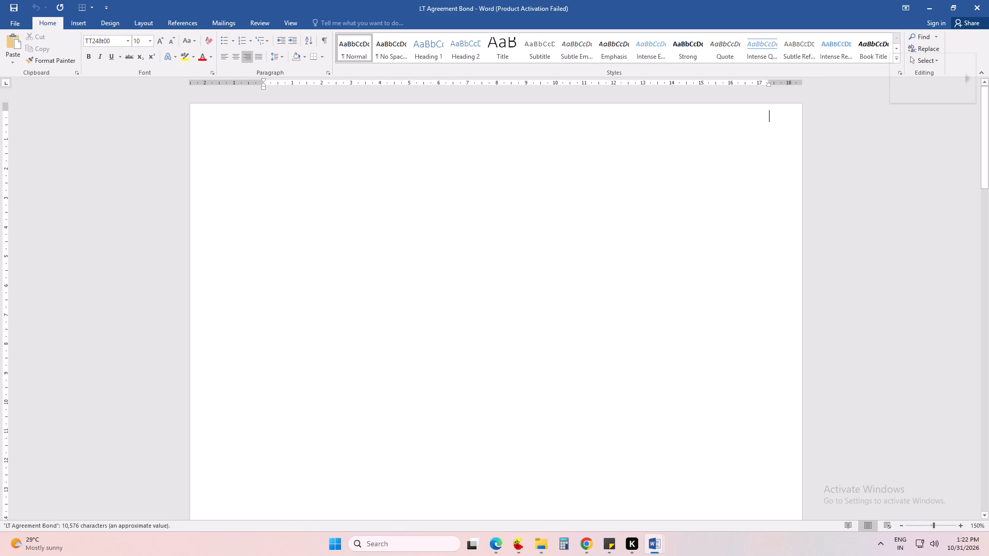
Print only page 2 of the LT Agreement Bond on the HP Laser 1003-1008, keeping the small margins.
{"action": "scroll", "coordinate": [599, 310], "scroll_direction": "down", "scroll_amount": 20}
{"action": "scroll", "coordinate": [599, 310], "scroll_direction": "down", "scroll_amount": 3}
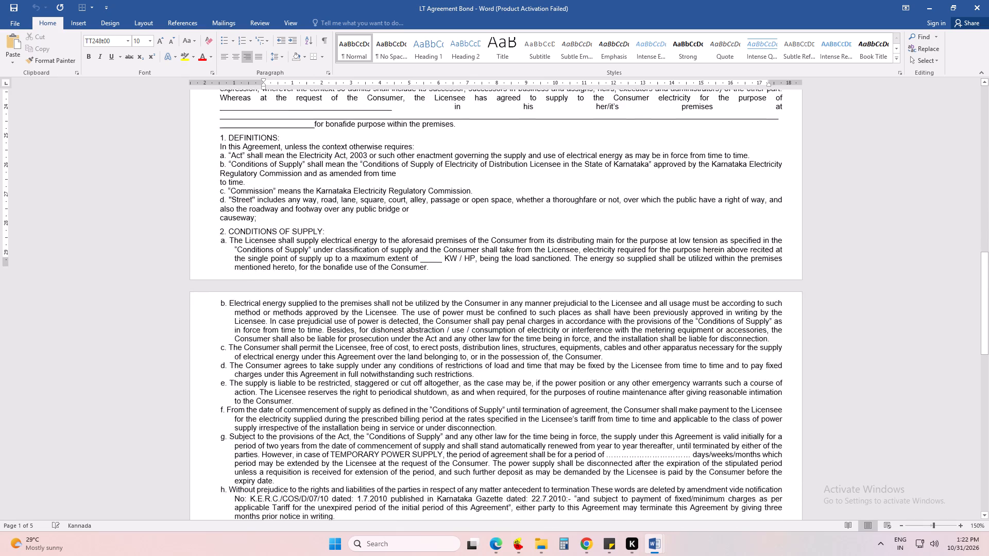
{"action": "scroll", "coordinate": [599, 310], "scroll_direction": "down", "scroll_amount": 10}
{"action": "key", "text": "ctrl+p"}
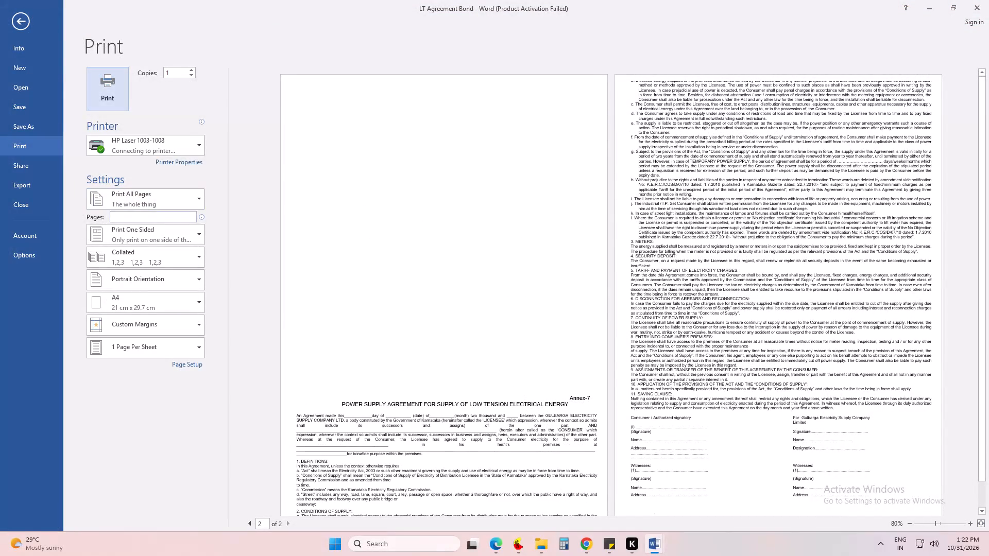
{"action": "left_click", "coordinate": [133, 217]}
{"action": "key", "text": "2"}
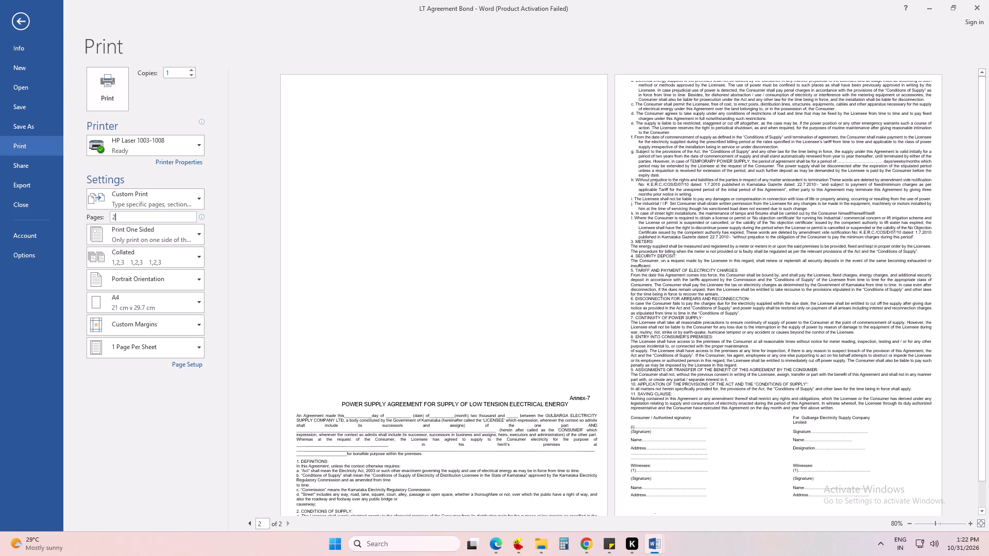
{"action": "left_click", "coordinate": [113, 80]}
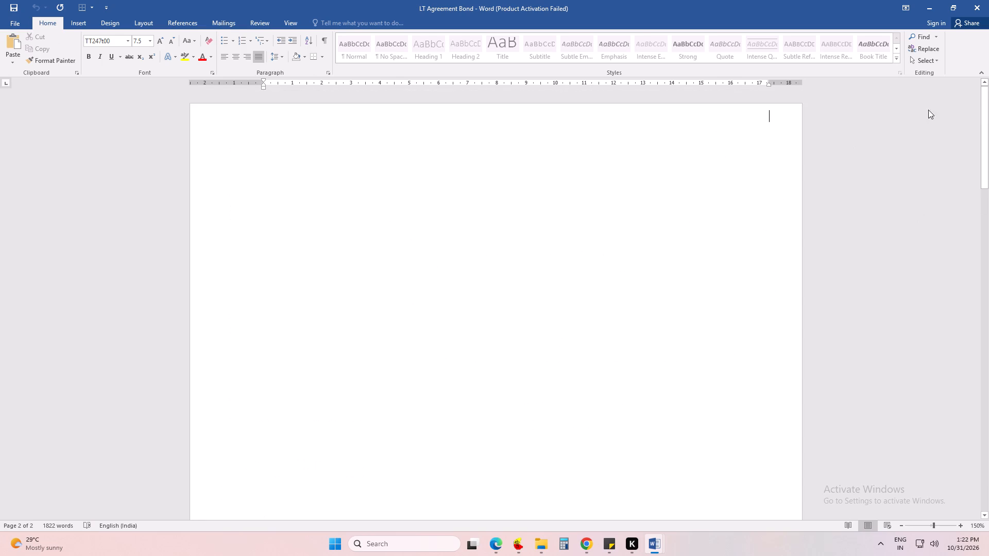
{"action": "left_click", "coordinate": [695, 236]}
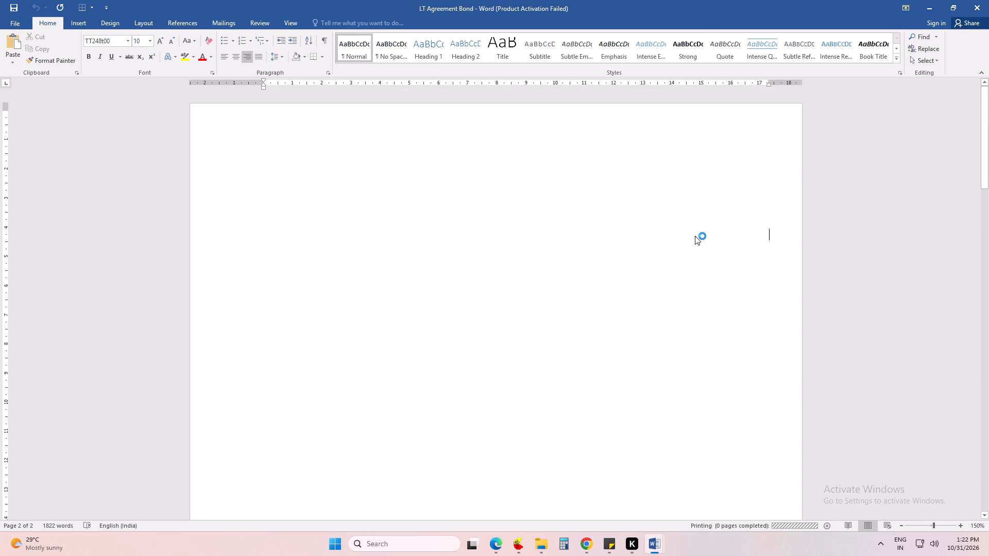
{"action": "left_click", "coordinate": [472, 301]}
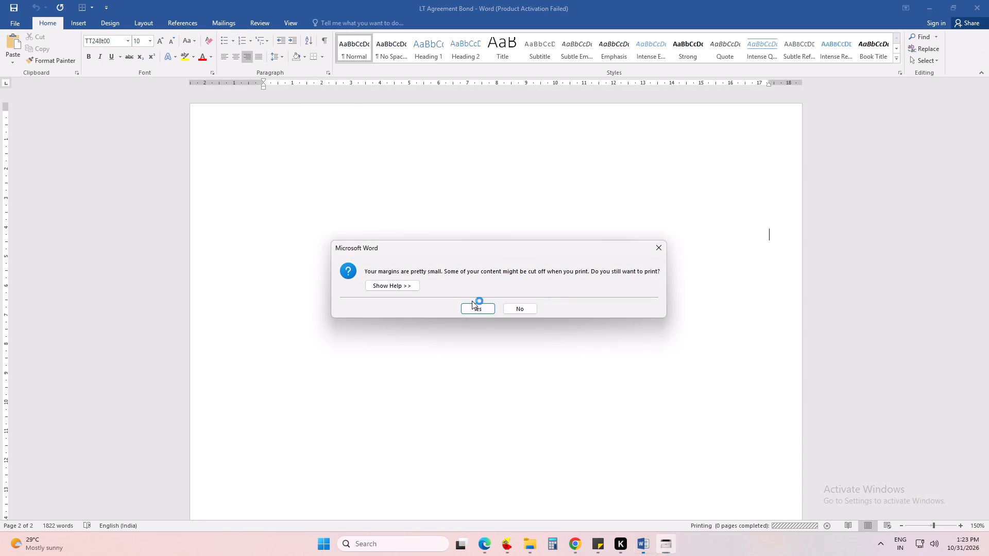
{"action": "left_click", "coordinate": [476, 309]}
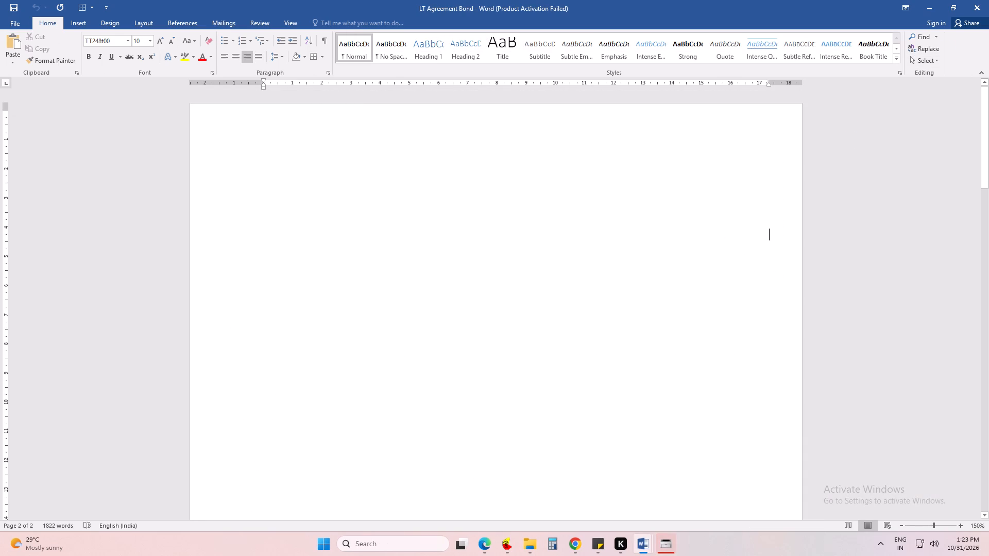
Close the LT Agreement Bond document.
{"action": "scroll", "coordinate": [742, 252], "scroll_direction": "up", "scroll_amount": 2}
{"action": "scroll", "coordinate": [988, 163], "scroll_direction": "up", "scroll_amount": 2}
{"action": "scroll", "coordinate": [988, 163], "scroll_direction": "down", "scroll_amount": 1}
{"action": "scroll", "coordinate": [988, 163], "scroll_direction": "up", "scroll_amount": 3}
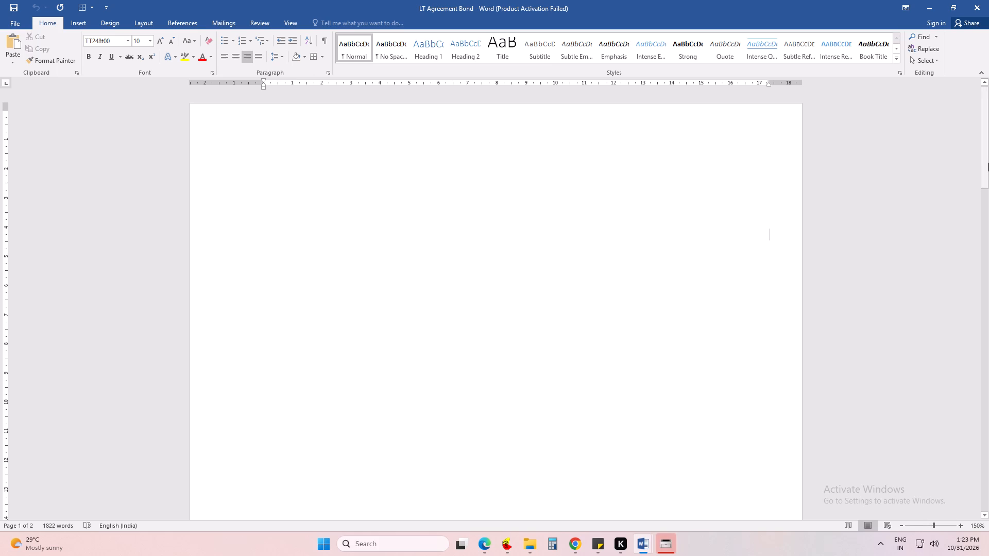
{"action": "left_click", "coordinate": [968, 13]}
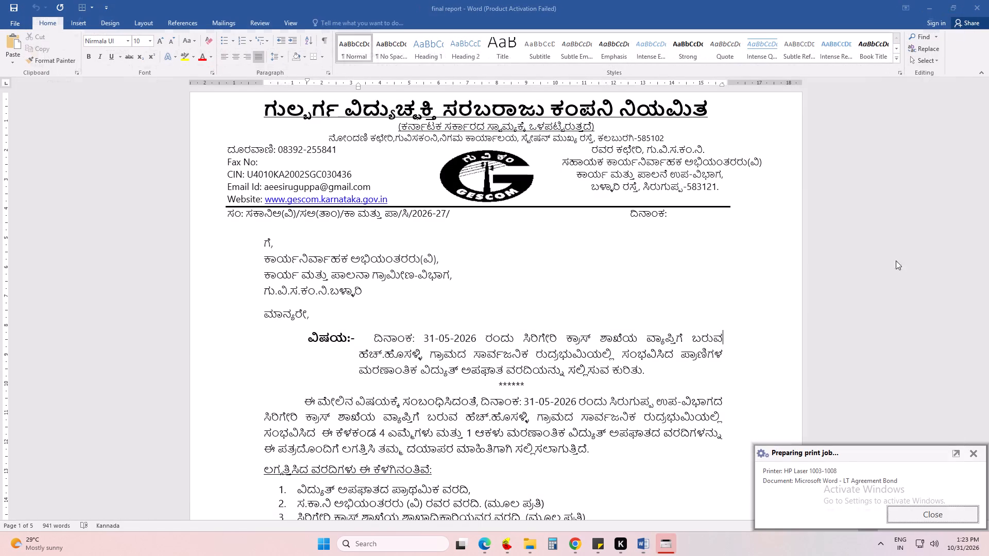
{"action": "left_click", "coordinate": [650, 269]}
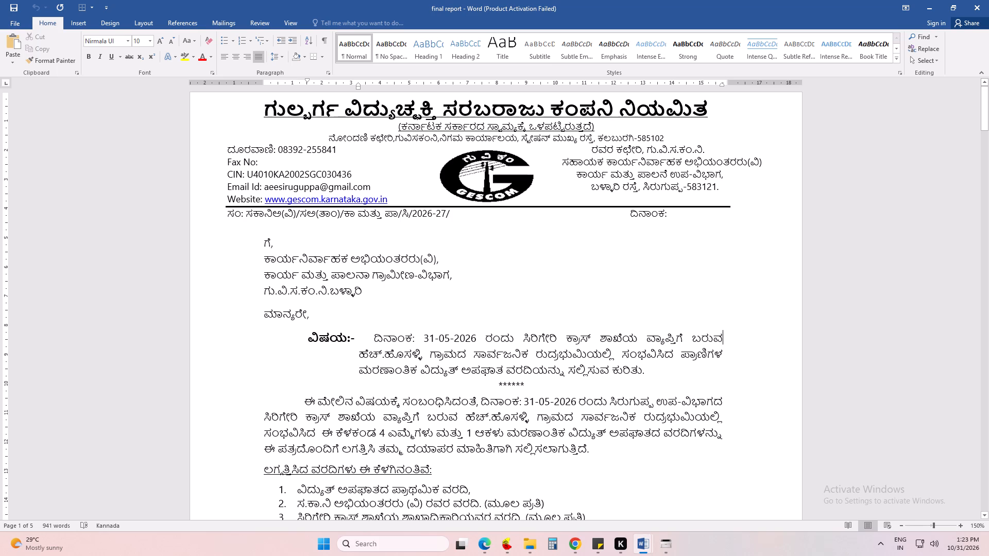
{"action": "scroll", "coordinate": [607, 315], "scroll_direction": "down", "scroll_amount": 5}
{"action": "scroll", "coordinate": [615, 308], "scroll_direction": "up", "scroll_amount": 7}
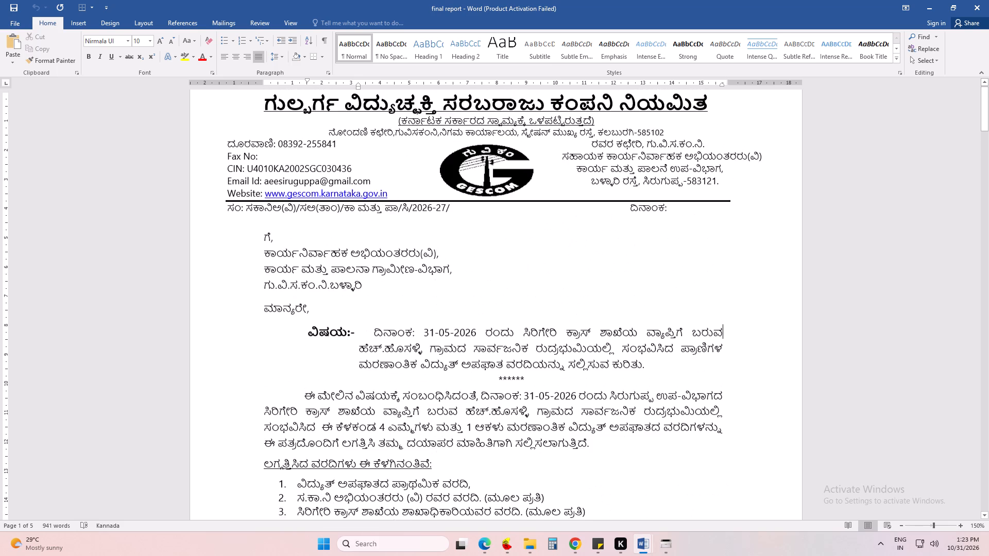